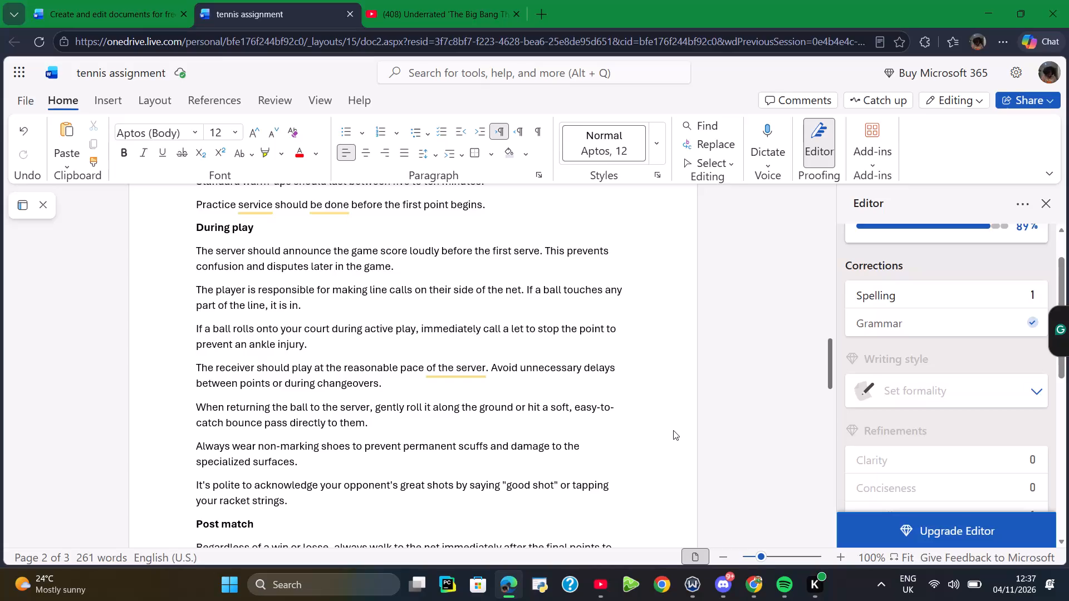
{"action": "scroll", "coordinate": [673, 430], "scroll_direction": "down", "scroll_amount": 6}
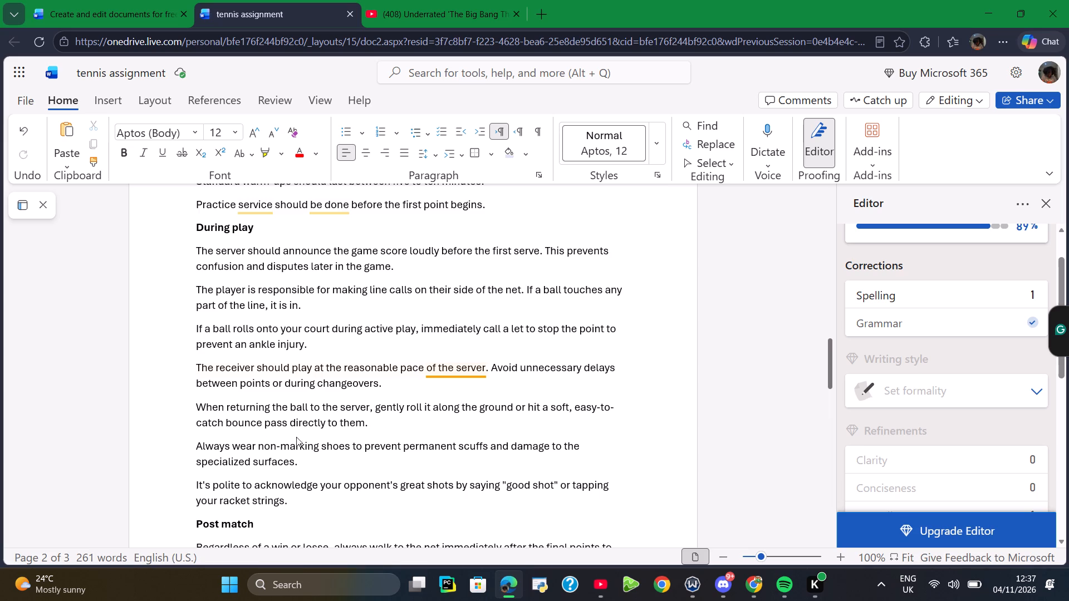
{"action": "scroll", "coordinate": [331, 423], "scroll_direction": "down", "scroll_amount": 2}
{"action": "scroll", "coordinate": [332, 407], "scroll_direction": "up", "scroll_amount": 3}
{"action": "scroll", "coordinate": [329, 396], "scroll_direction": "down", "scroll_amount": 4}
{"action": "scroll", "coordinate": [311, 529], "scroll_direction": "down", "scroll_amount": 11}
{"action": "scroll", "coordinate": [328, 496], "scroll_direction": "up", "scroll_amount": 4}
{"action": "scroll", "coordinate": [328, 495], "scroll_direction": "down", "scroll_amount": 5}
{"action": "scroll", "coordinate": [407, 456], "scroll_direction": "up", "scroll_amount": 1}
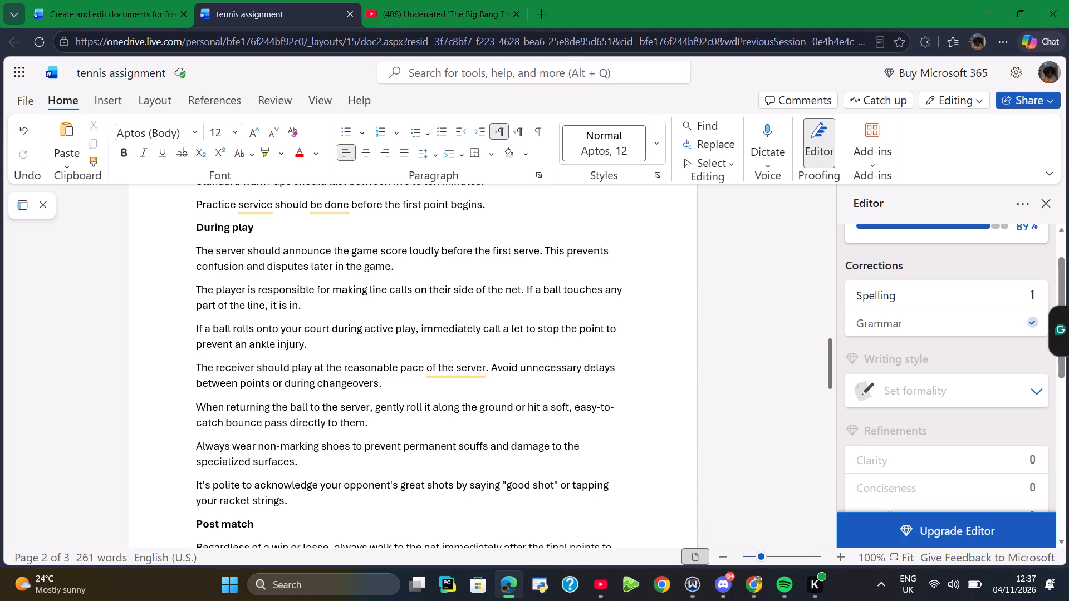
Close the YouTube video page and quit Discord.
{"action": "left_click", "coordinate": [513, 18]}
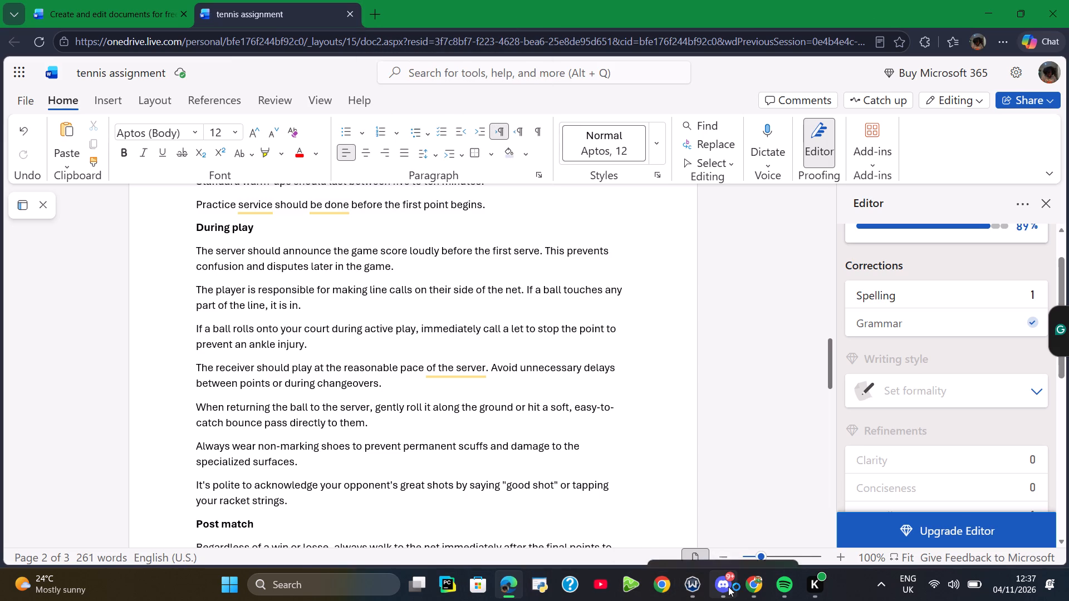
{"action": "left_click", "coordinate": [787, 474]}
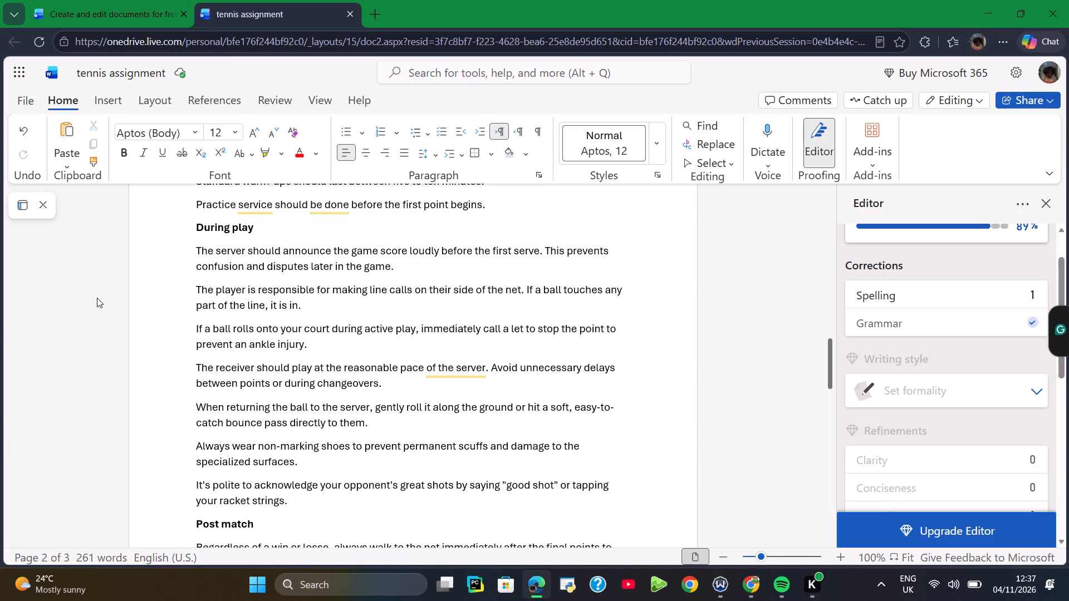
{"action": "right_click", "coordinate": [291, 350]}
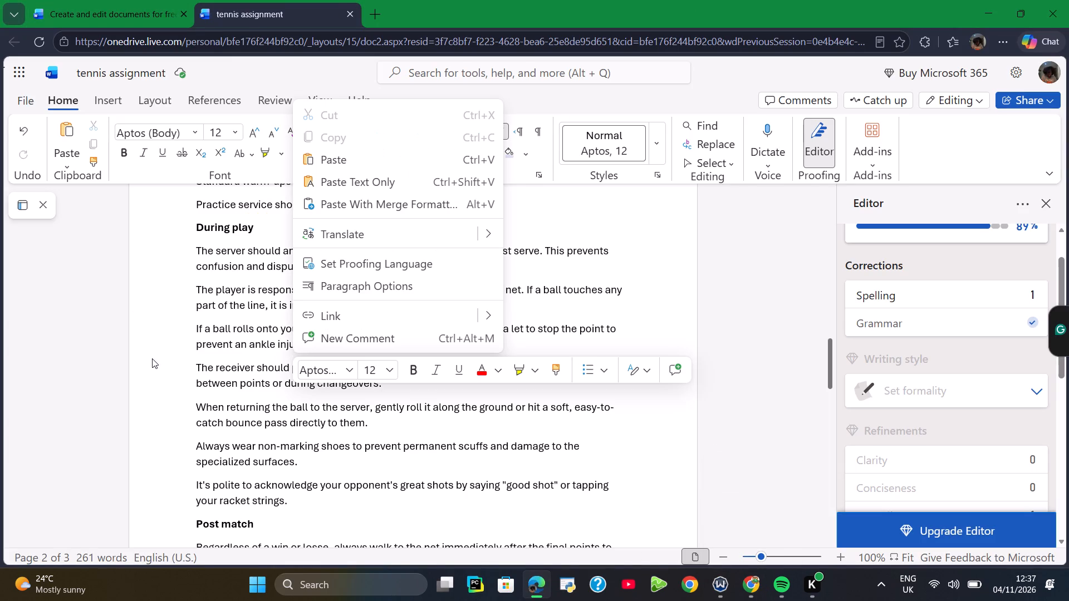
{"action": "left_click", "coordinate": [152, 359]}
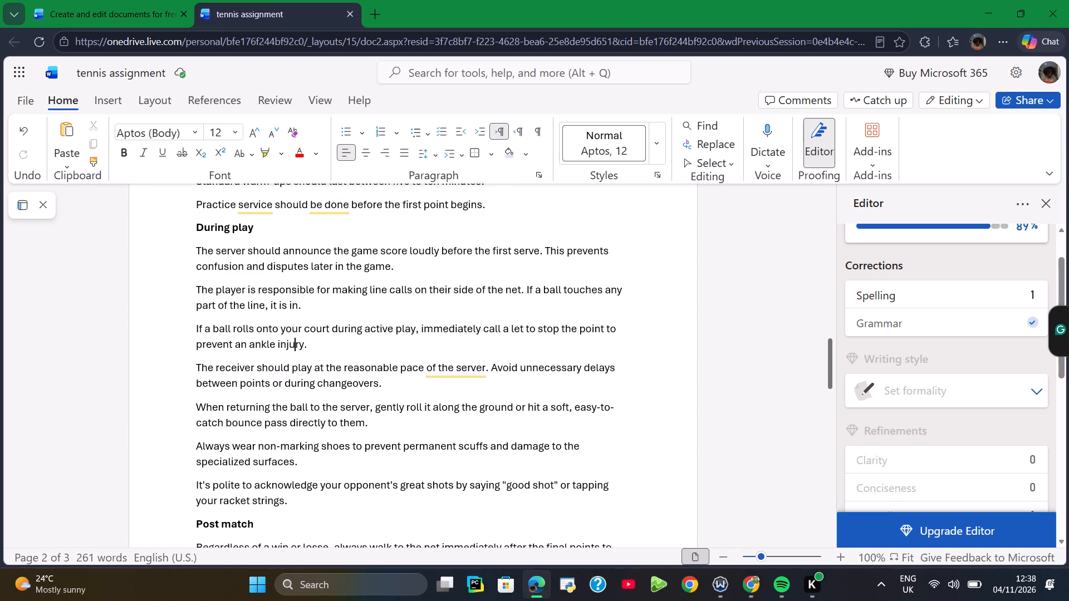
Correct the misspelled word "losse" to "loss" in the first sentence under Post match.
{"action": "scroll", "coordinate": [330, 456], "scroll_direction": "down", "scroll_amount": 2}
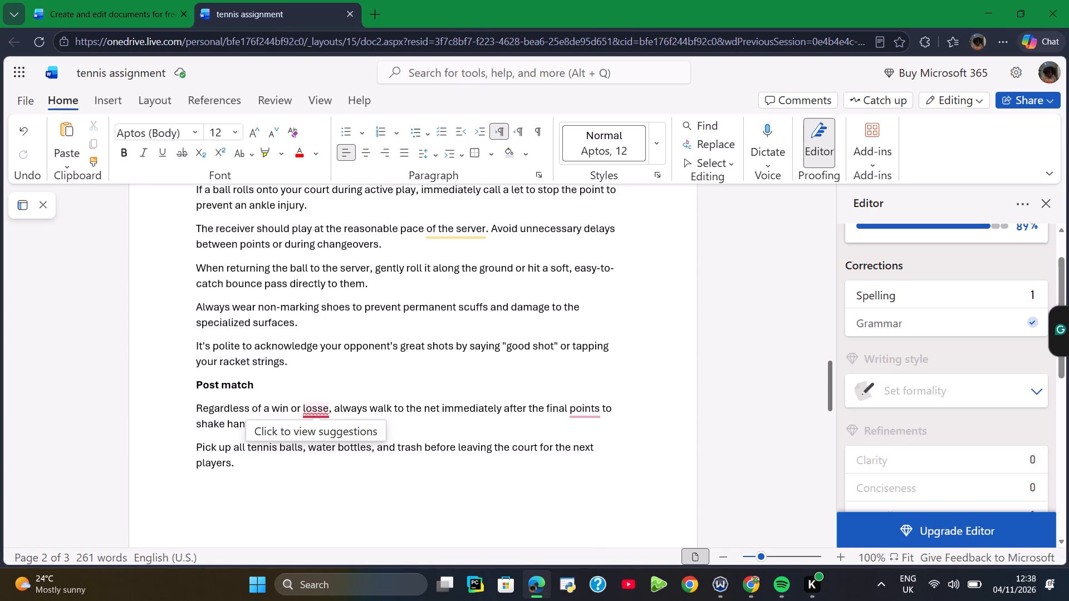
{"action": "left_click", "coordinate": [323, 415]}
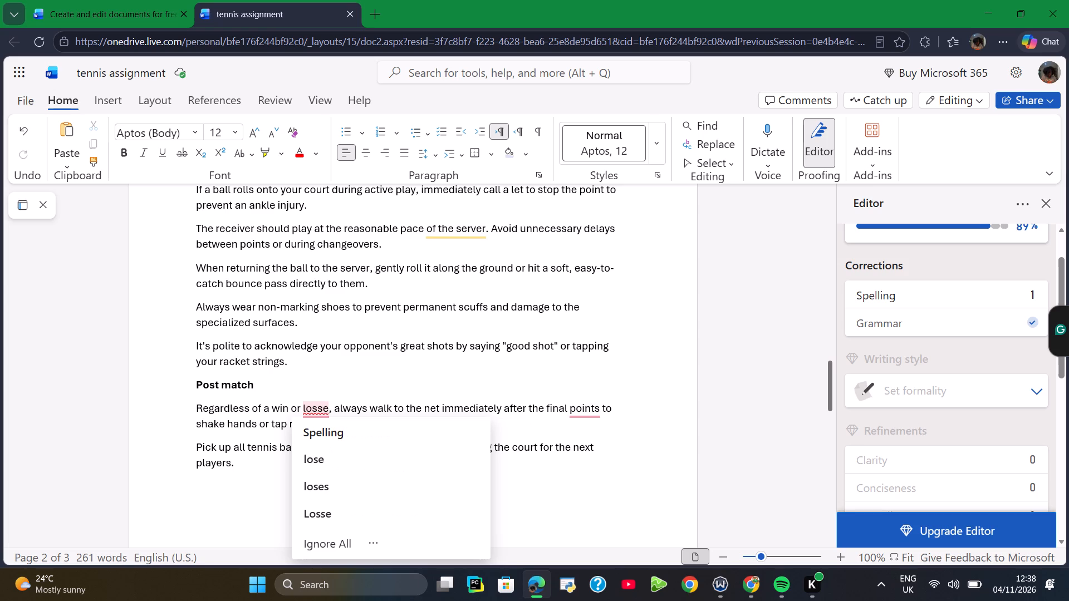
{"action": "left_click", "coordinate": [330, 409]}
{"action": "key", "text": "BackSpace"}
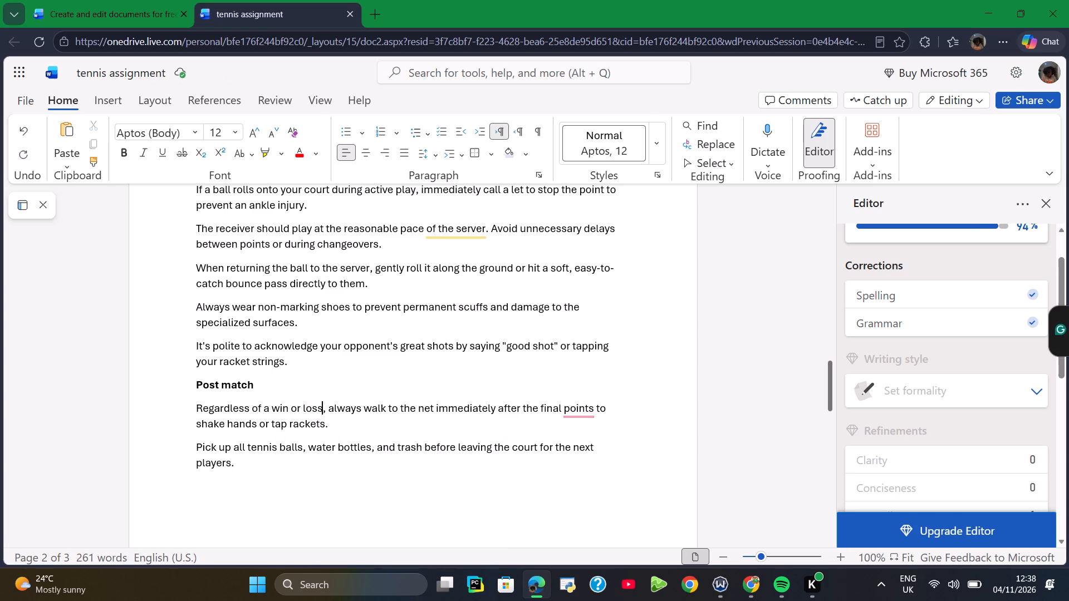
Change "final points" to "final point" in the first sentence under Post match.
{"action": "left_click", "coordinate": [591, 415]}
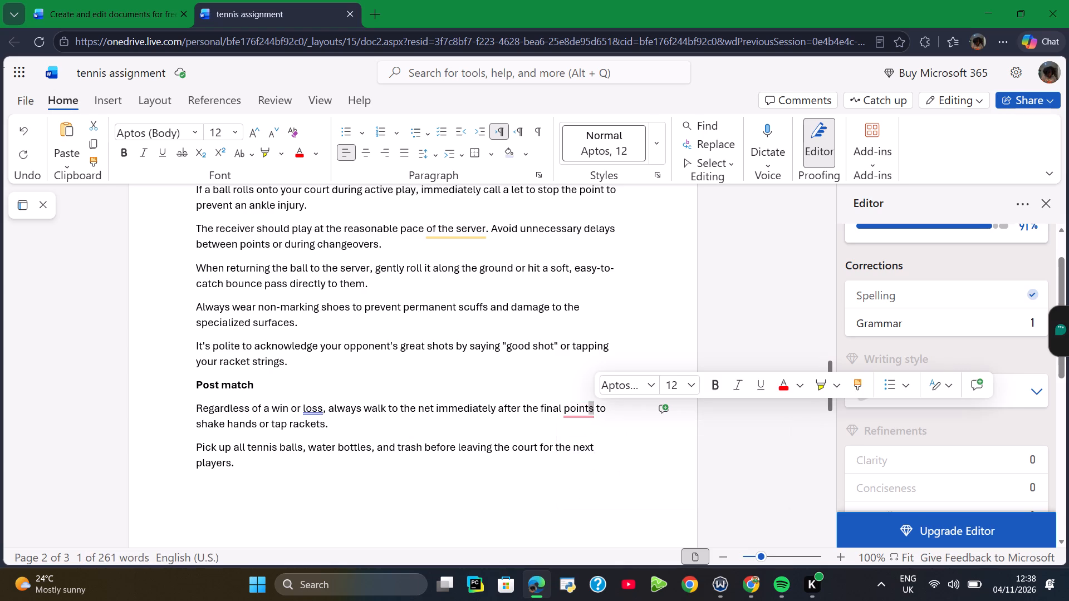
{"action": "key", "text": "BackSpace"}
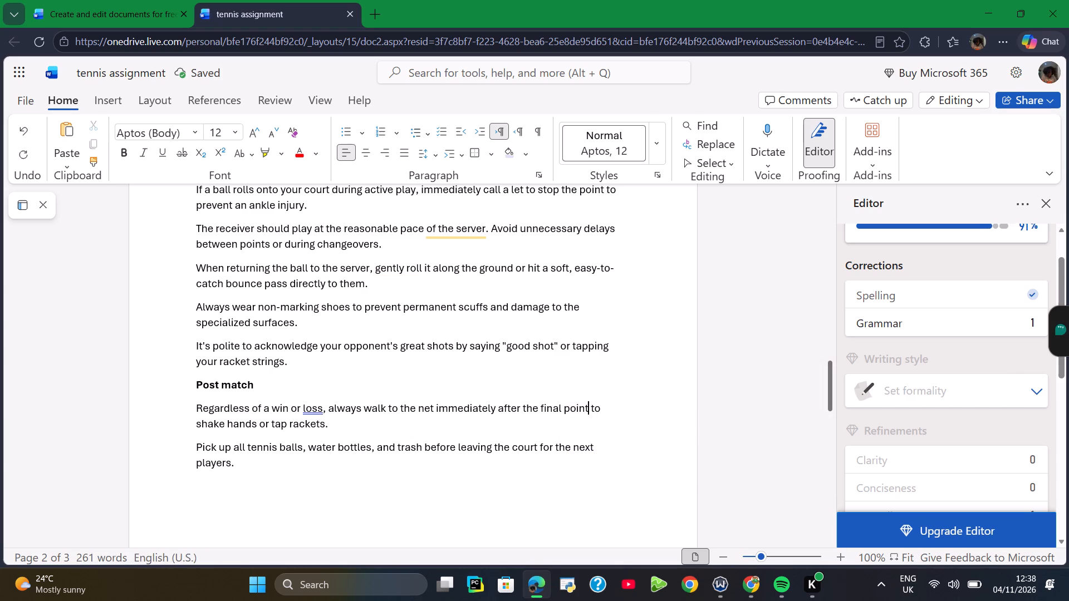
Change the word after "Regardless of a win or" to "lose" in the Post match section.
{"action": "left_click", "coordinate": [317, 411]}
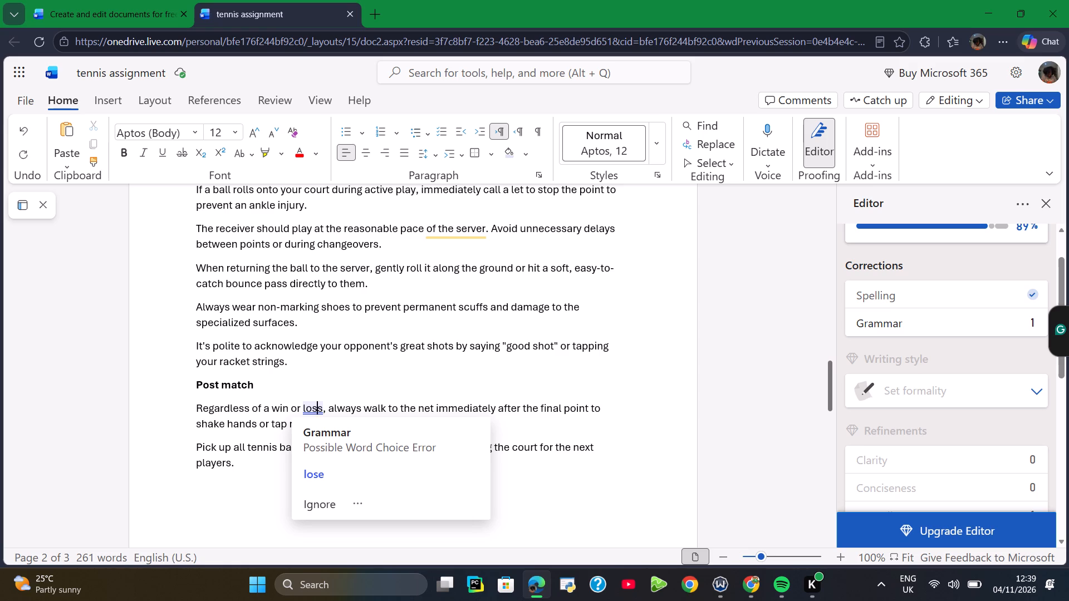
{"action": "key", "text": "e"}
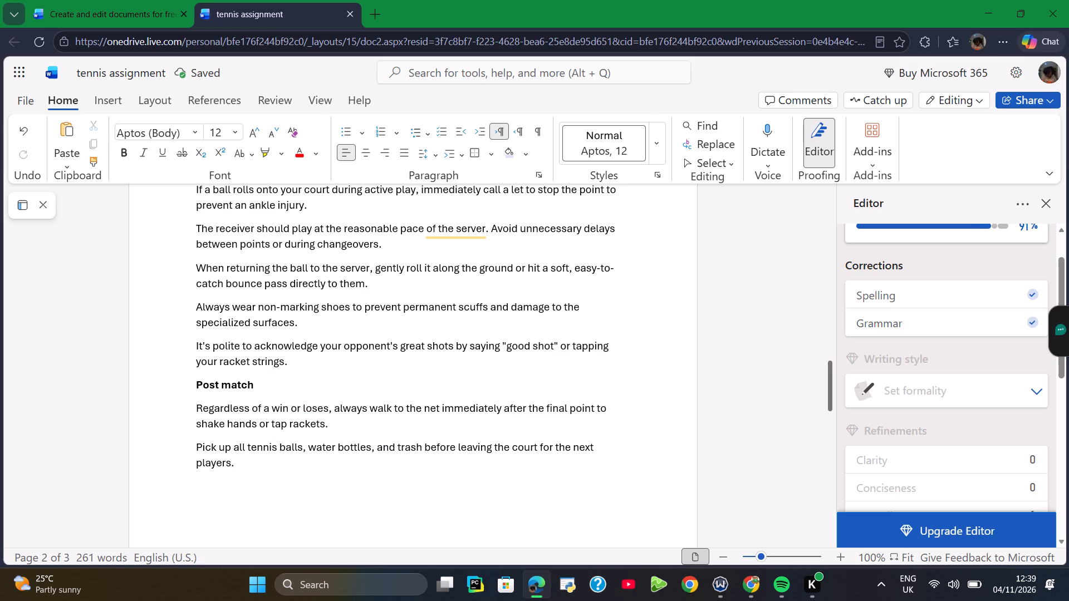
{"action": "left_click", "coordinate": [330, 410]}
{"action": "key", "text": "BackSpace"}
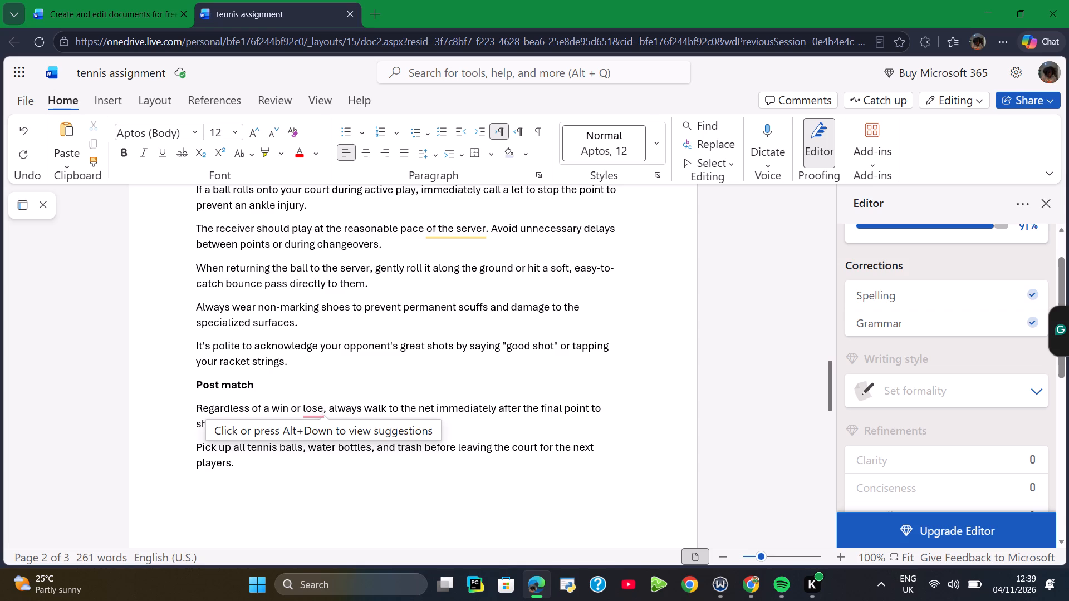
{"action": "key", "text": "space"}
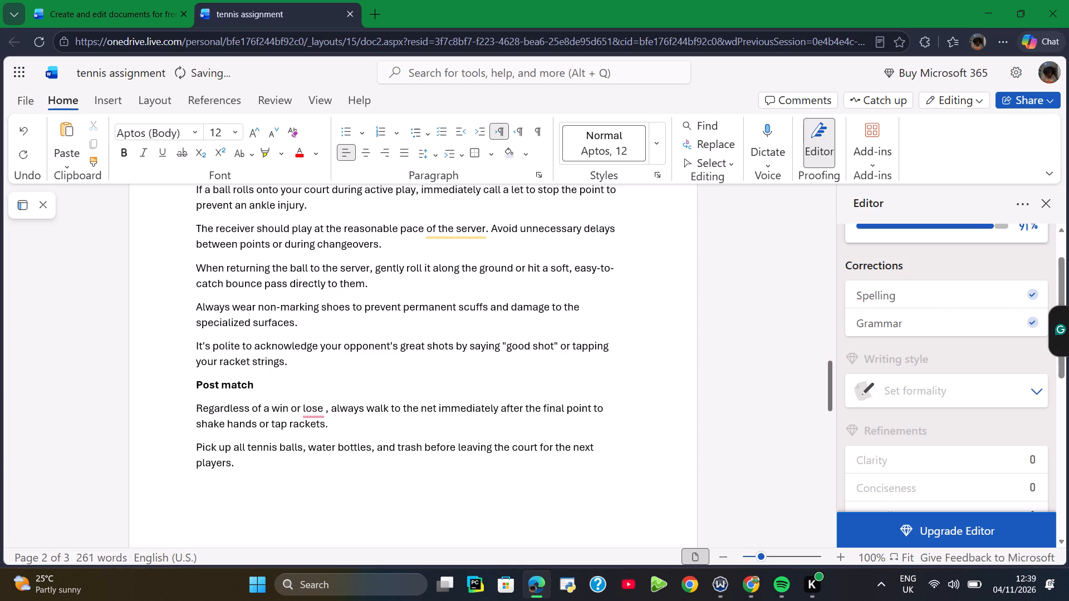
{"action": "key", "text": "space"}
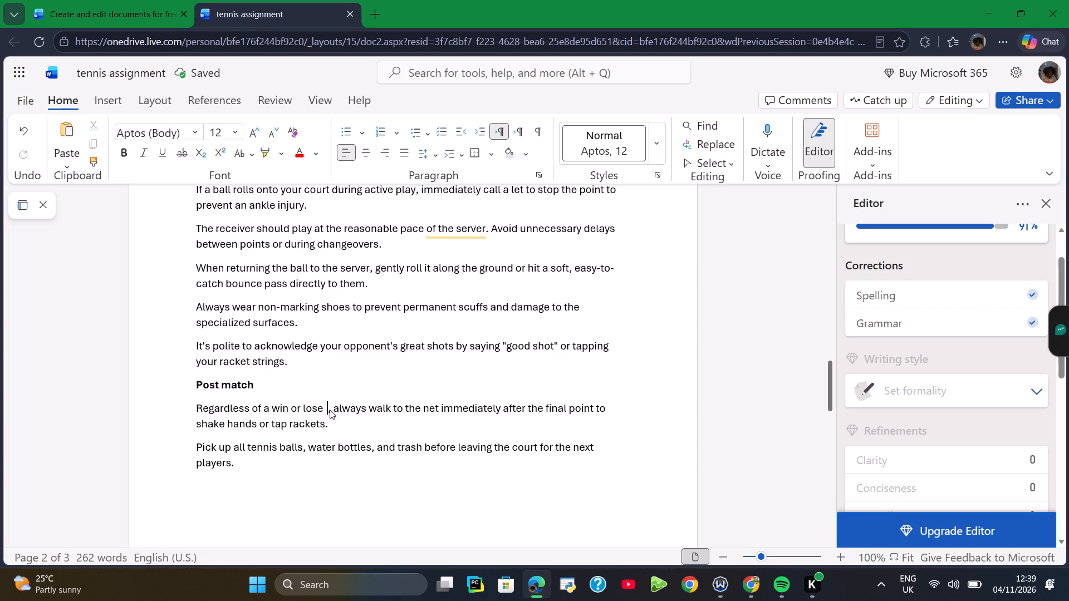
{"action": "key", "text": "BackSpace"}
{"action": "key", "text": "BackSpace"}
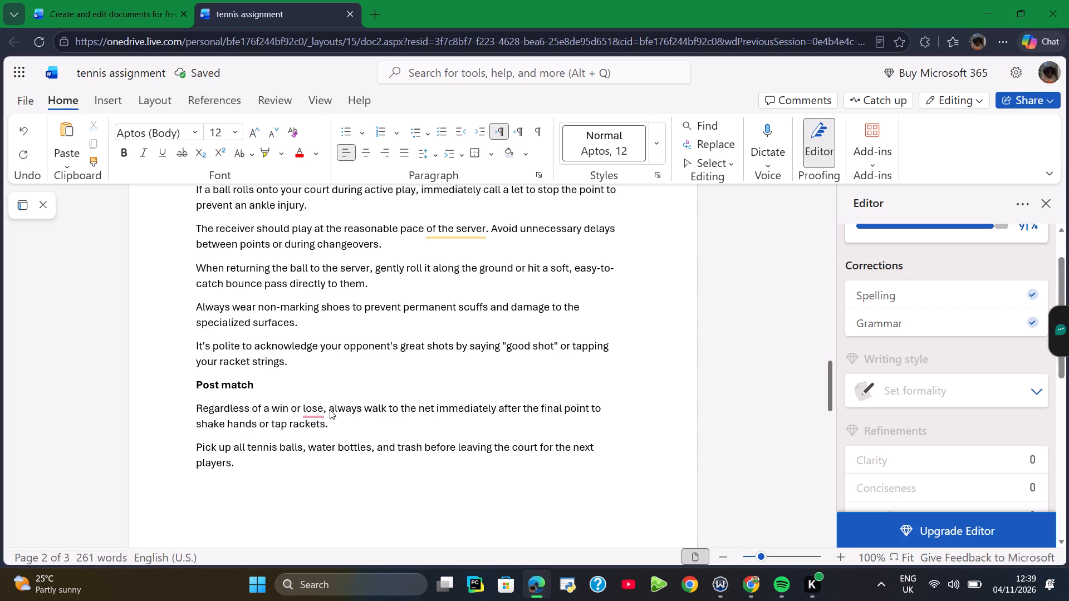
Place the cursor on the blank line after the last paragraph and examine the Editor's remaining refinement categories.
{"action": "key", "text": "Down"}
{"action": "key", "text": "Down"}
{"action": "key", "text": "Down"}
{"action": "key", "text": "Down"}
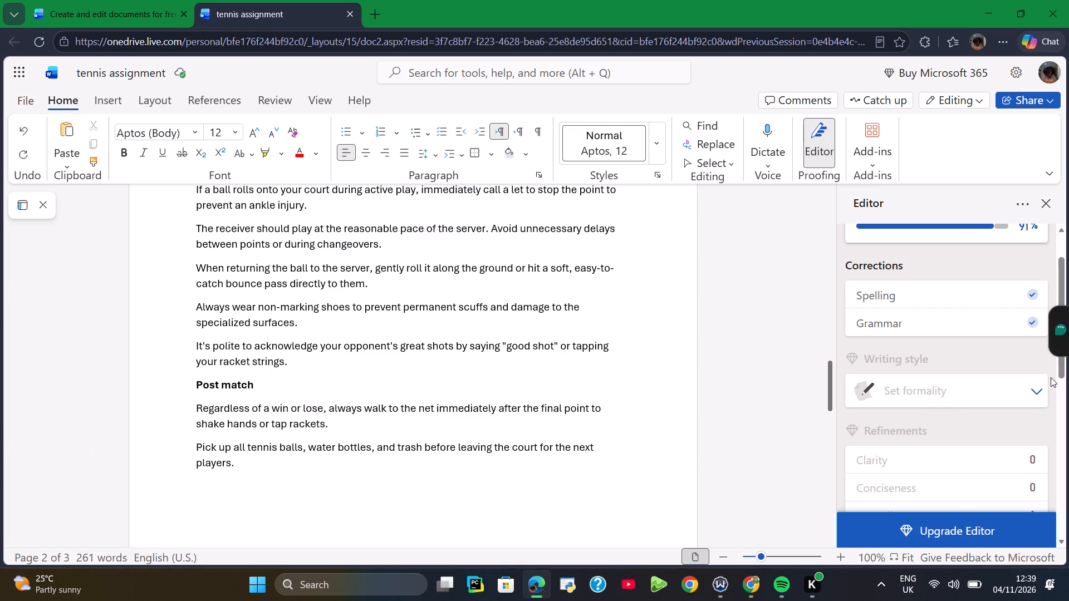
{"action": "left_click", "coordinate": [1065, 385]}
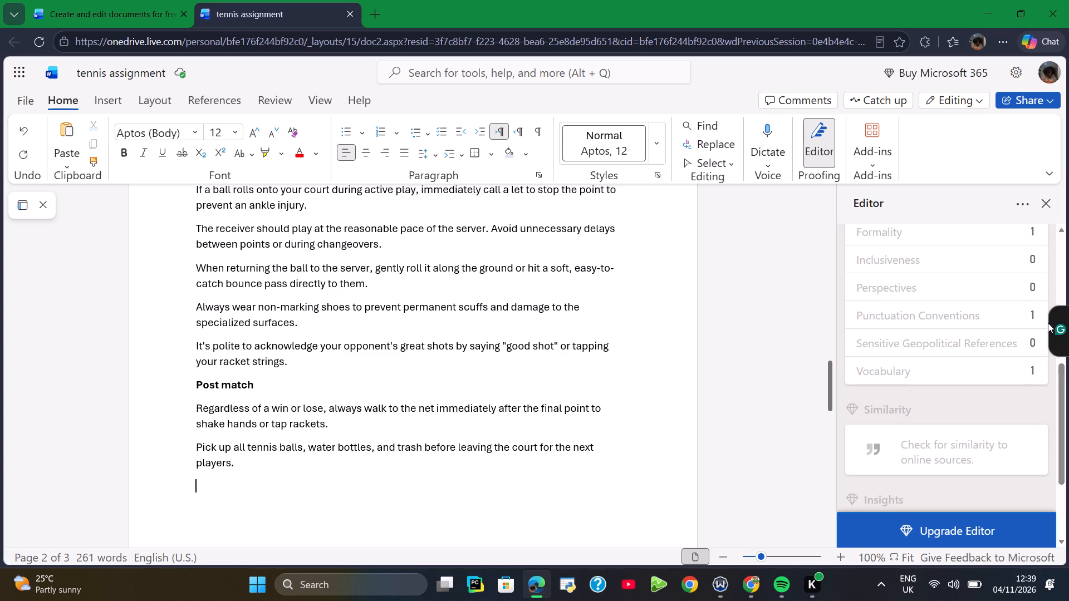
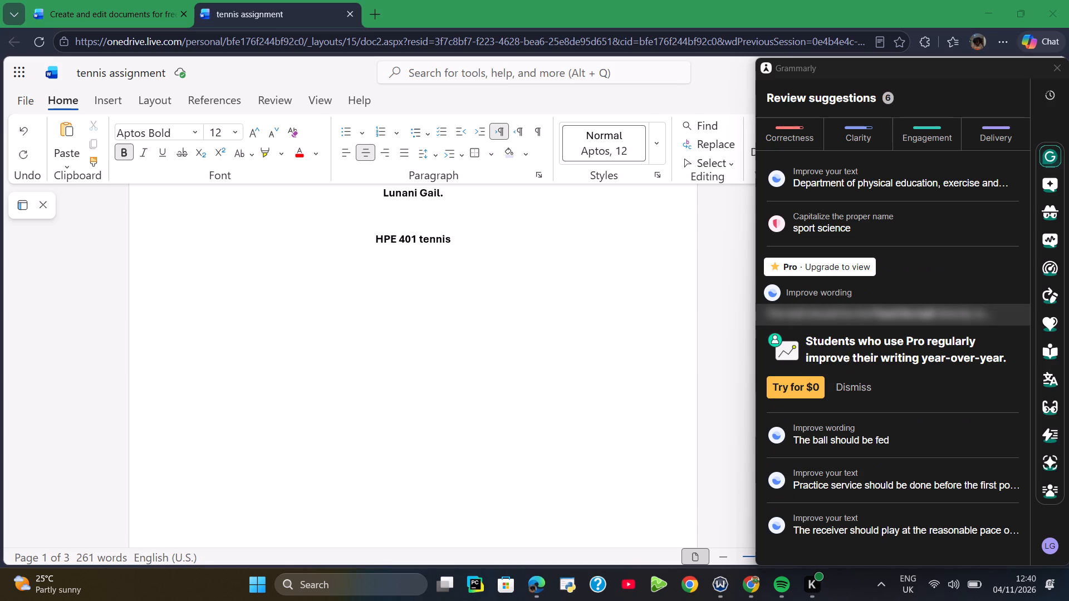
Capitalize "tennis" in the course line on the first page so it reads "HPE 401 Tennis".
{"action": "left_click", "coordinate": [424, 241]}
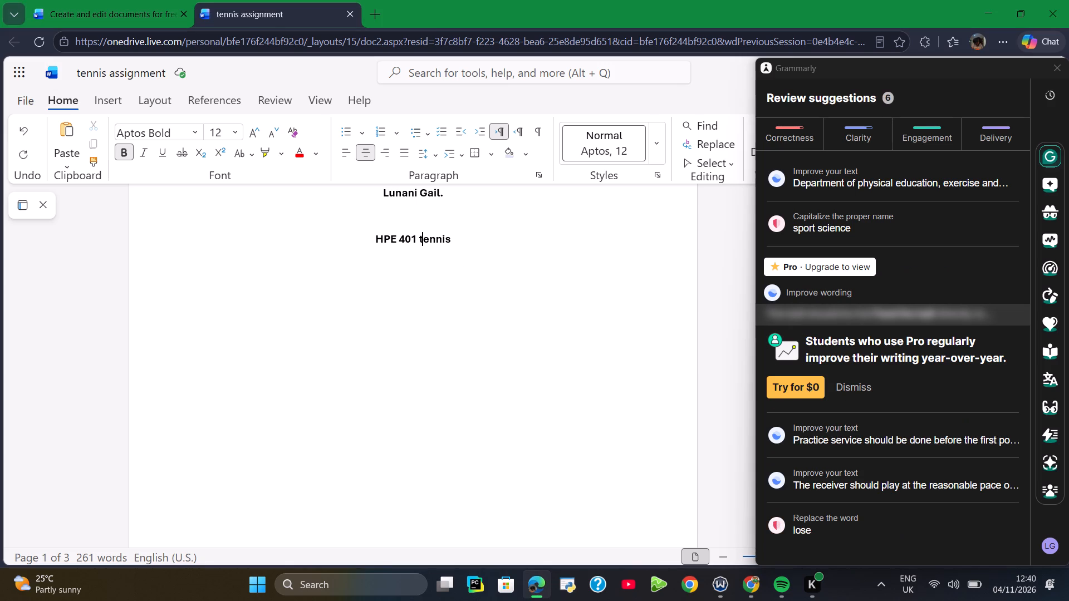
{"action": "key", "text": "BackSpace"}
{"action": "key", "text": "t"}
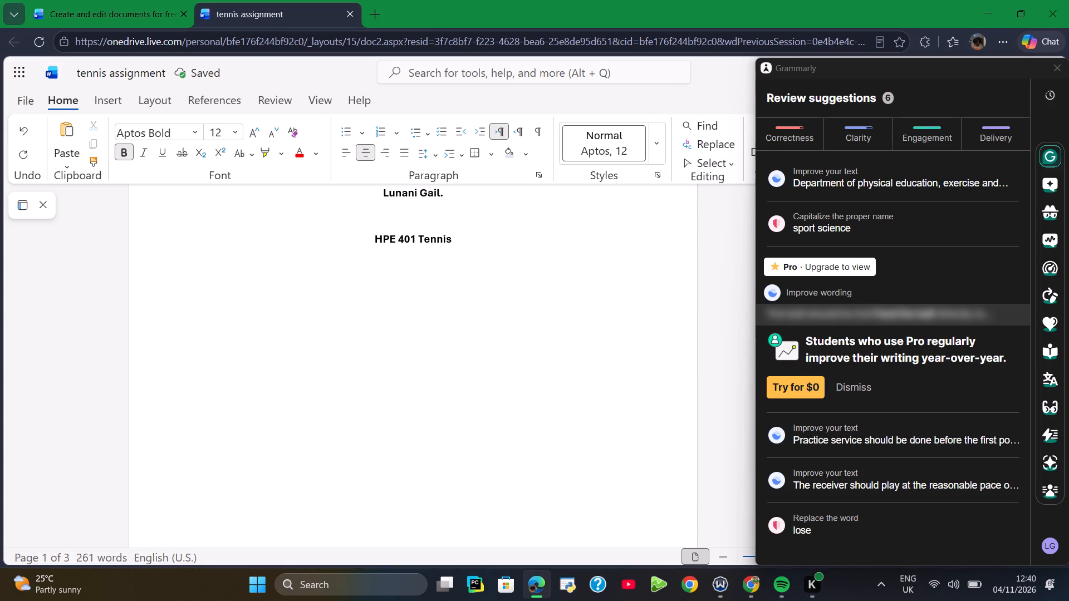
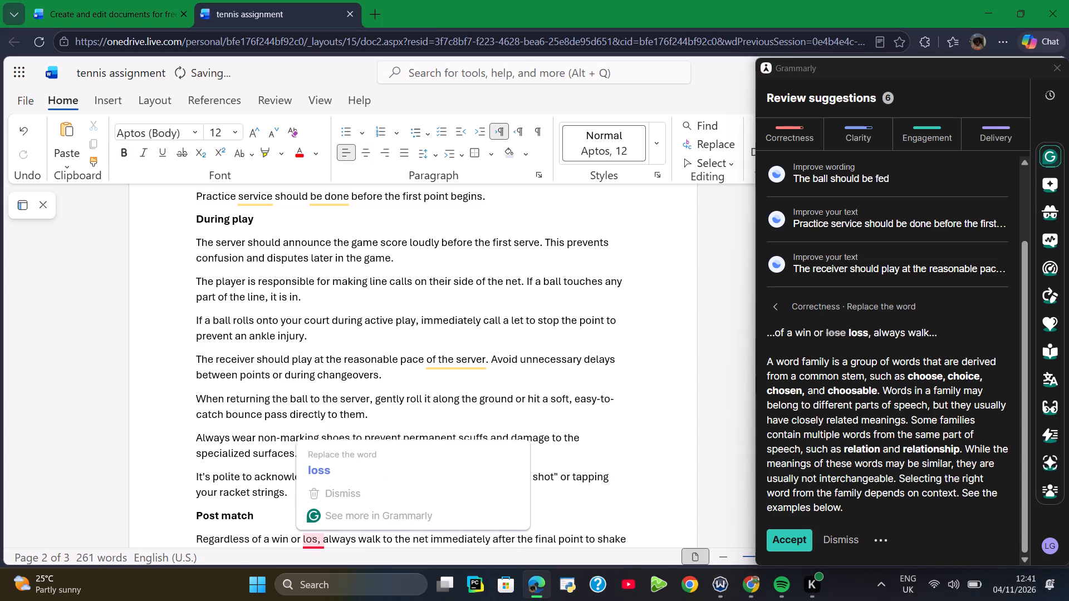
Correct the misspelled word "los" to "loss" in the first sentence of the Post match section.
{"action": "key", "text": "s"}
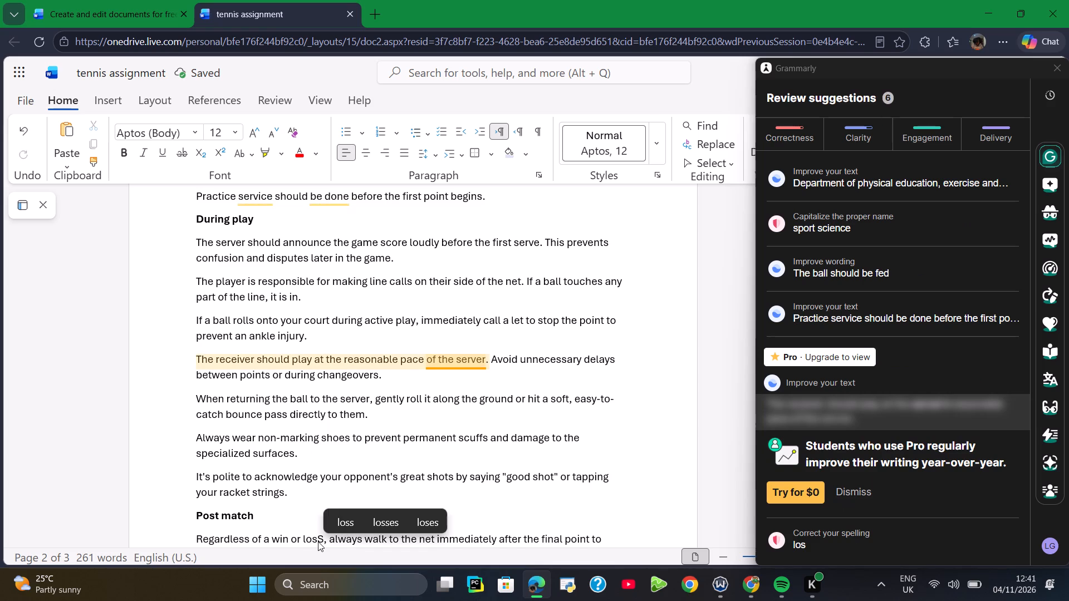
{"action": "key", "text": "BackSpace"}
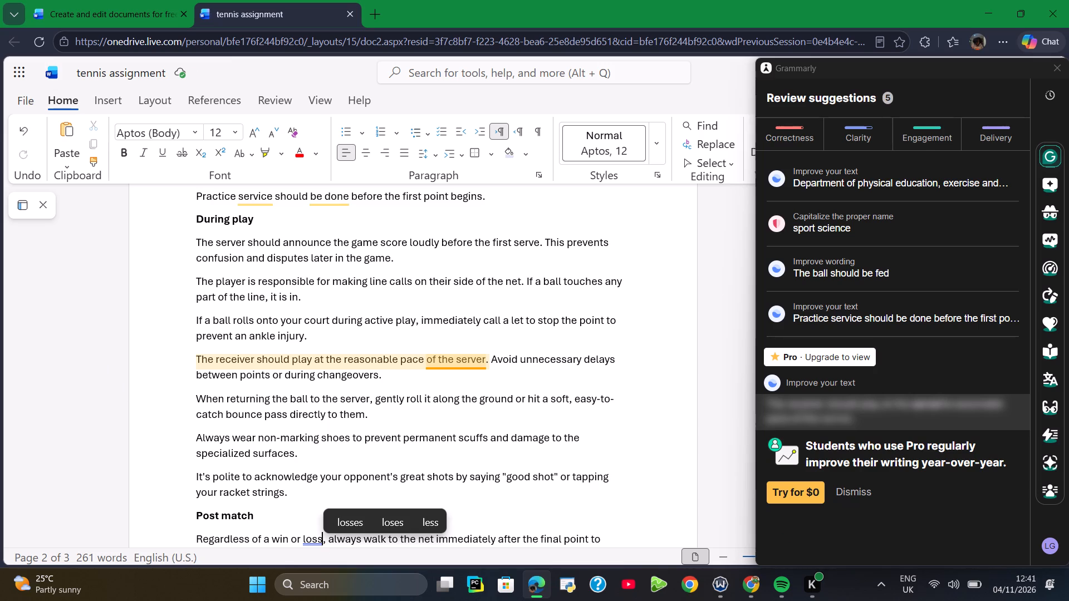
Delete the During play paragraph about the receiver playing at the server's reasonable pace and avoiding delays, keeping its empty line.
{"action": "left_click", "coordinate": [387, 376]}
{"action": "key", "text": "BackSpace"}
{"action": "key", "text": "BackSpace"}
{"action": "key", "text": "BackSpace"}
{"action": "key", "text": "BackSpace"}
{"action": "key", "text": "BackSpace"}
{"action": "key", "text": "BackSpace"}
{"action": "key", "text": "BackSpace"}
{"action": "key", "text": "BackSpace"}
{"action": "key", "text": "BackSpace"}
{"action": "key", "text": "BackSpace"}
{"action": "key", "text": "BackSpace"}
{"action": "key", "text": "BackSpace"}
{"action": "key", "text": "BackSpace"}
{"action": "key", "text": "BackSpace"}
{"action": "key", "text": "BackSpace"}
{"action": "key", "text": "BackSpace"}
{"action": "key", "text": "BackSpace"}
{"action": "key", "text": "BackSpace"}
{"action": "key", "text": "BackSpace"}
{"action": "key", "text": "BackSpace"}
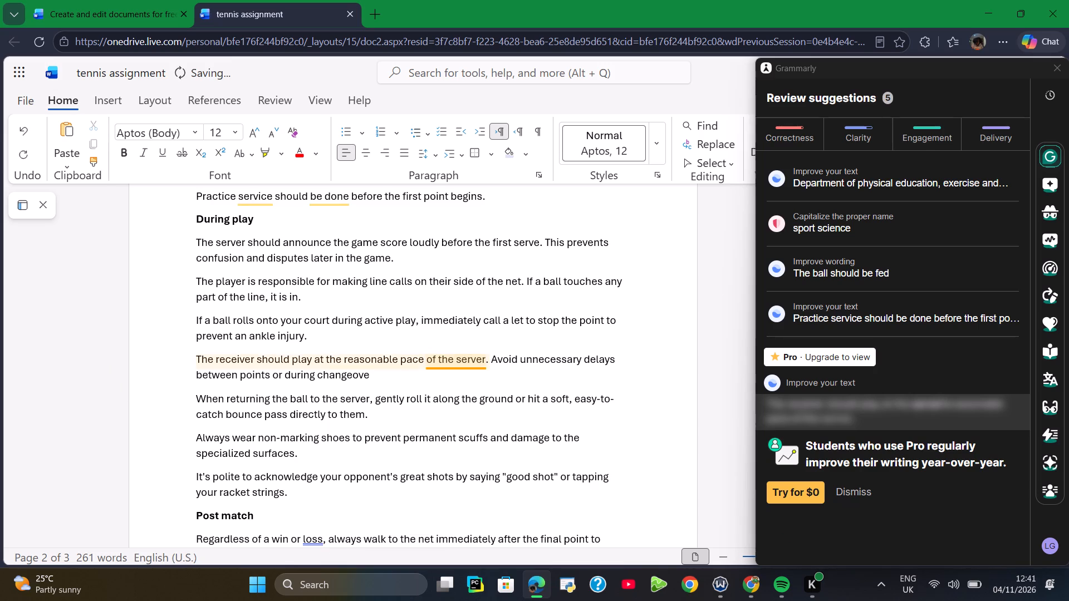
{"action": "key", "text": "BackSpace"}
{"action": "key", "text": "BackSpace"}
{"action": "key", "text": "BackSpace"}
{"action": "key", "text": "BackSpace"}
{"action": "key", "text": "BackSpace"}
{"action": "key", "text": "BackSpace"}
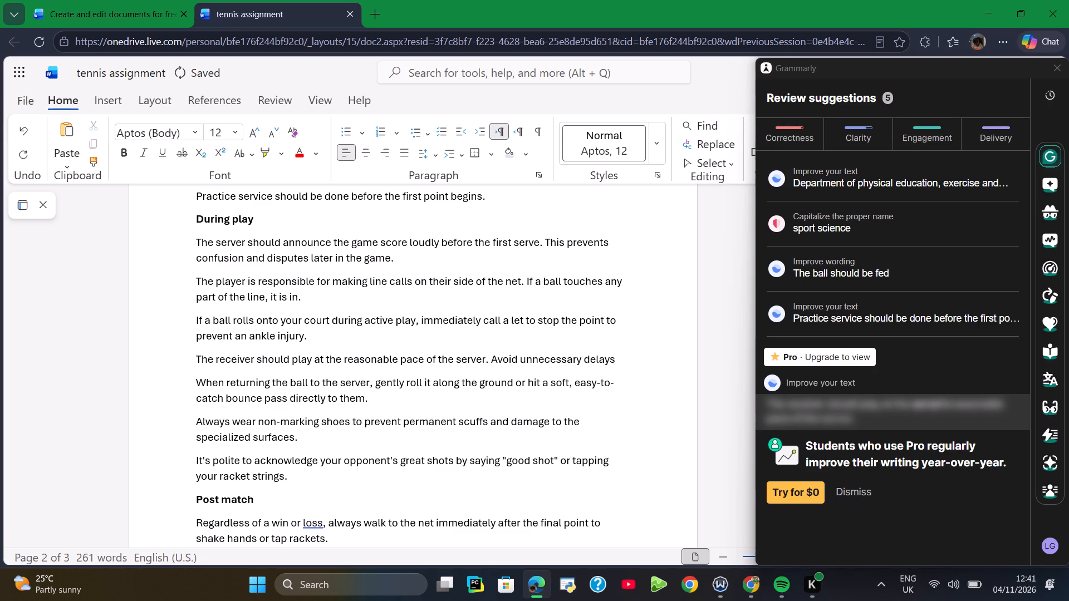
{"action": "key", "text": "BackSpace"}
{"action": "key", "text": "BackSpace"}
{"action": "key", "text": "BackSpace"}
{"action": "key", "text": "BackSpace"}
{"action": "key", "text": "BackSpace"}
{"action": "key", "text": "BackSpace"}
{"action": "key", "text": "BackSpace"}
{"action": "key", "text": "BackSpace"}
{"action": "key", "text": "BackSpace"}
{"action": "key", "text": "BackSpace"}
{"action": "key", "text": "BackSpace"}
{"action": "key", "text": "BackSpace"}
{"action": "key", "text": "BackSpace"}
{"action": "key", "text": "BackSpace"}
{"action": "key", "text": "BackSpace"}
{"action": "key", "text": "BackSpace"}
{"action": "key", "text": "BackSpace"}
{"action": "key", "text": "BackSpace"}
{"action": "key", "text": "BackSpace"}
{"action": "key", "text": "BackSpace"}
{"action": "key", "text": "BackSpace"}
{"action": "key", "text": "BackSpace"}
{"action": "key", "text": "BackSpace"}
{"action": "key", "text": "BackSpace"}
{"action": "key", "text": "BackSpace"}
{"action": "key", "text": "BackSpace"}
{"action": "key", "text": "BackSpace"}
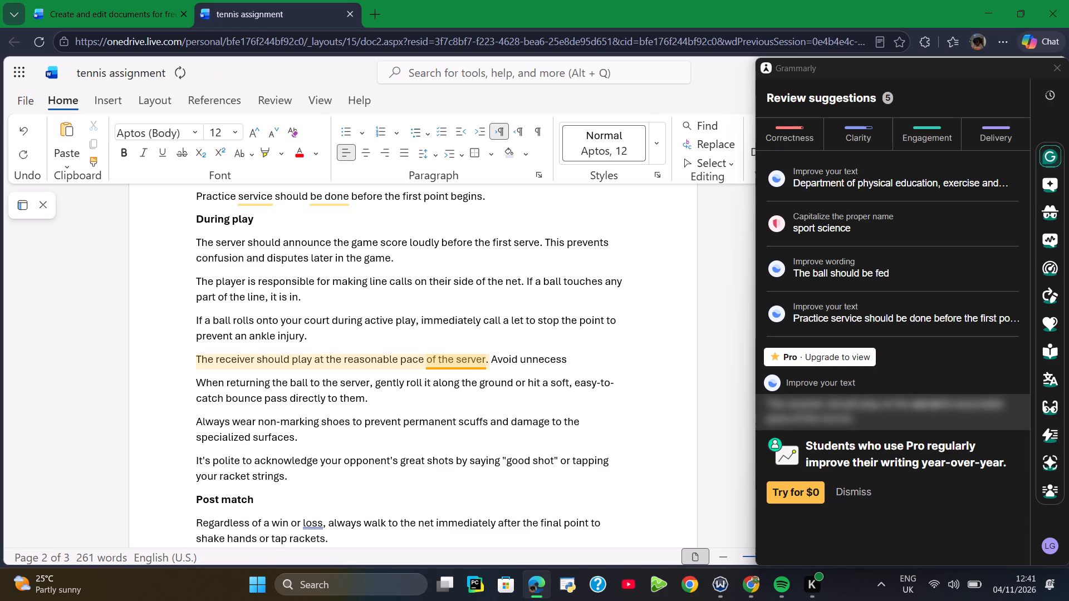
{"action": "key", "text": "BackSpace"}
{"action": "key", "text": "BackSpace"}
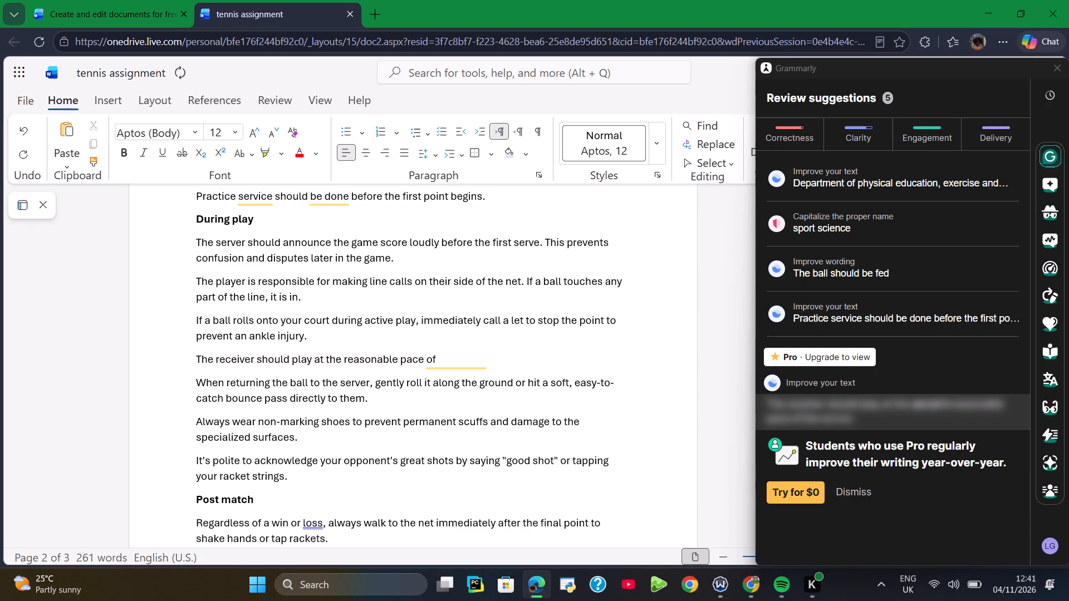
{"action": "key", "text": "BackSpace"}
{"action": "key", "text": "BackSpace"}
{"action": "key", "text": "BackSpace"}
{"action": "key", "text": "BackSpace"}
{"action": "key", "text": "BackSpace"}
{"action": "key", "text": "BackSpace"}
{"action": "key", "text": "BackSpace"}
{"action": "key", "text": "BackSpace"}
{"action": "key", "text": "BackSpace"}
{"action": "key", "text": "BackSpace"}
{"action": "key", "text": "BackSpace"}
{"action": "key", "text": "BackSpace"}
{"action": "key", "text": "BackSpace"}
{"action": "key", "text": "BackSpace"}
{"action": "key", "text": "BackSpace"}
{"action": "key", "text": "BackSpace"}
{"action": "key", "text": "BackSpace"}
{"action": "key", "text": "BackSpace"}
{"action": "key", "text": "BackSpace"}
{"action": "key", "text": "BackSpace"}
{"action": "key", "text": "BackSpace"}
{"action": "key", "text": "BackSpace"}
{"action": "key", "text": "BackSpace"}
{"action": "key", "text": "BackSpace"}
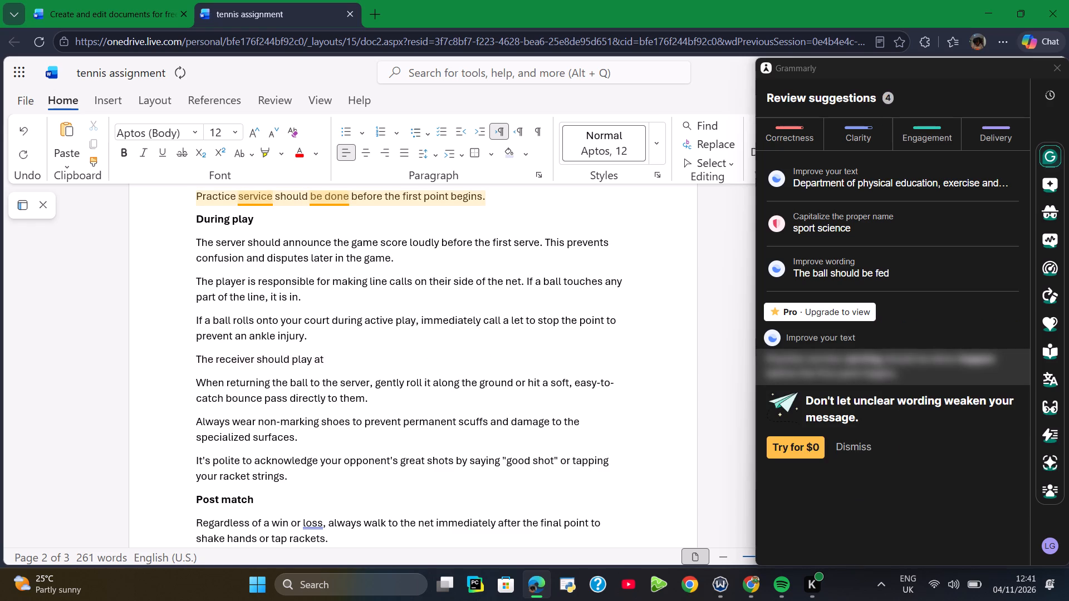
{"action": "key", "text": "BackSpace"}
{"action": "key", "text": "BackSpace"}
{"action": "key", "text": "BackSpace"}
{"action": "key", "text": "BackSpace"}
{"action": "key", "text": "BackSpace"}
{"action": "key", "text": "BackSpace"}
{"action": "key", "text": "BackSpace"}
{"action": "key", "text": "BackSpace"}
{"action": "key", "text": "BackSpace"}
{"action": "key", "text": "BackSpace"}
{"action": "key", "text": "BackSpace"}
{"action": "key", "text": "BackSpace"}
{"action": "key", "text": "BackSpace"}
{"action": "key", "text": "BackSpace"}
{"action": "key", "text": "BackSpace"}
{"action": "key", "text": "BackSpace"}
{"action": "key", "text": "BackSpace"}
{"action": "key", "text": "BackSpace"}
{"action": "key", "text": "BackSpace"}
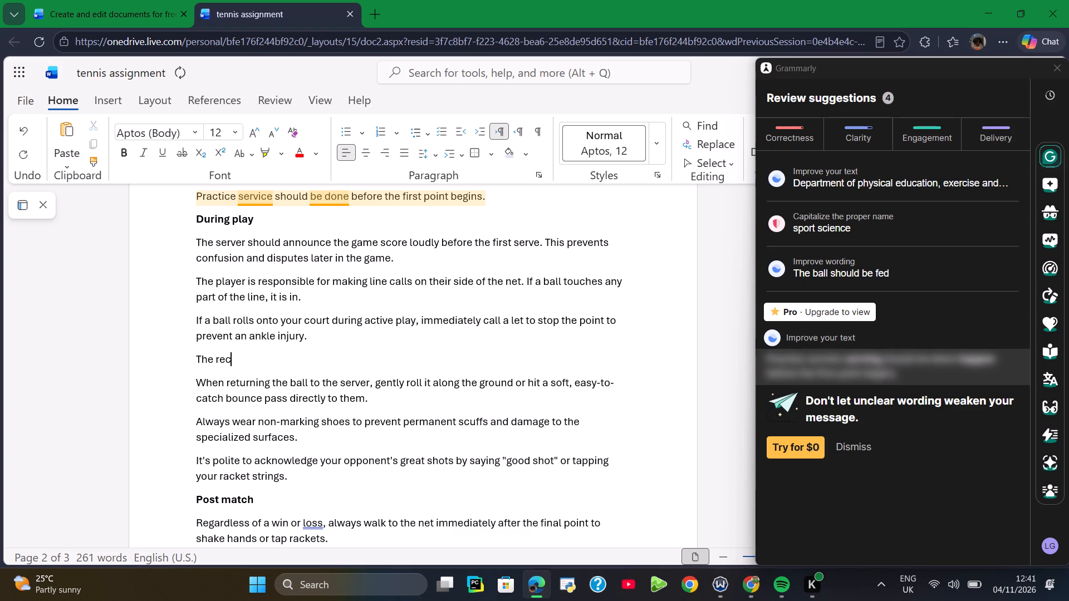
{"action": "key", "text": "BackSpace"}
{"action": "key", "text": "BackSpace"}
{"action": "key", "text": "BackSpace"}
{"action": "key", "text": "BackSpace"}
{"action": "key", "text": "BackSpace"}
{"action": "key", "text": "BackSpace"}
{"action": "key", "text": "BackSpace"}
Close the Grammarly review suggestions.
{"action": "left_click", "coordinate": [1055, 71]}
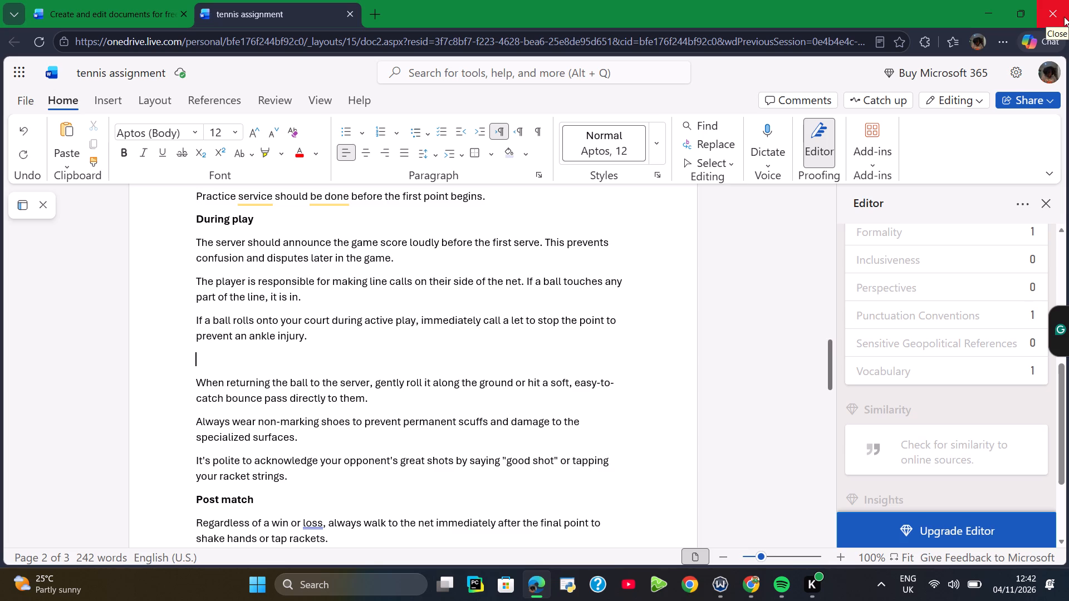
Start a new rule on the emptied During play line with the text "Never walk behinf anothet court".
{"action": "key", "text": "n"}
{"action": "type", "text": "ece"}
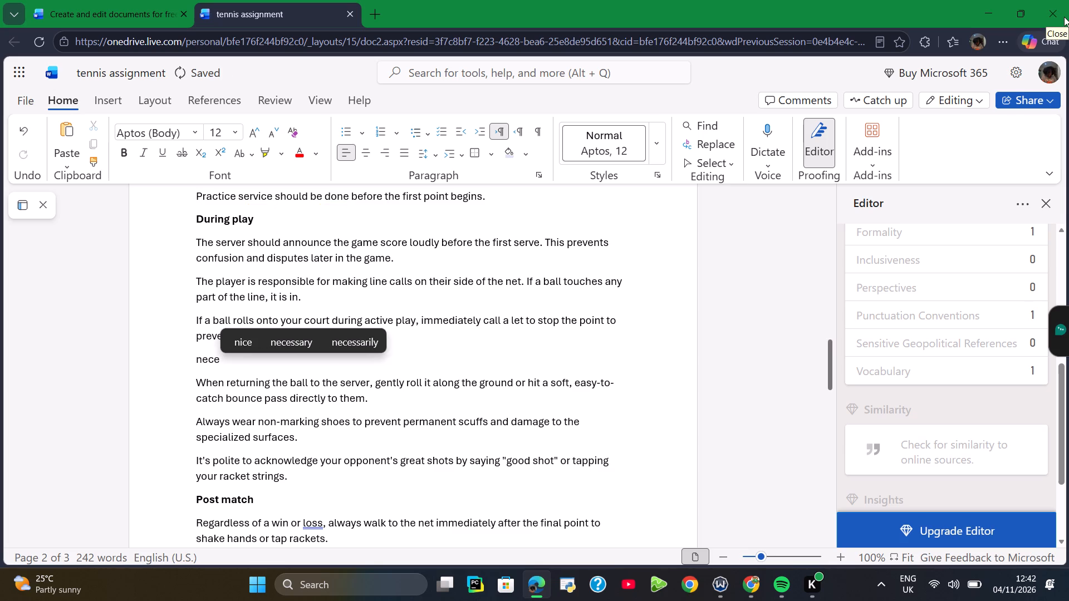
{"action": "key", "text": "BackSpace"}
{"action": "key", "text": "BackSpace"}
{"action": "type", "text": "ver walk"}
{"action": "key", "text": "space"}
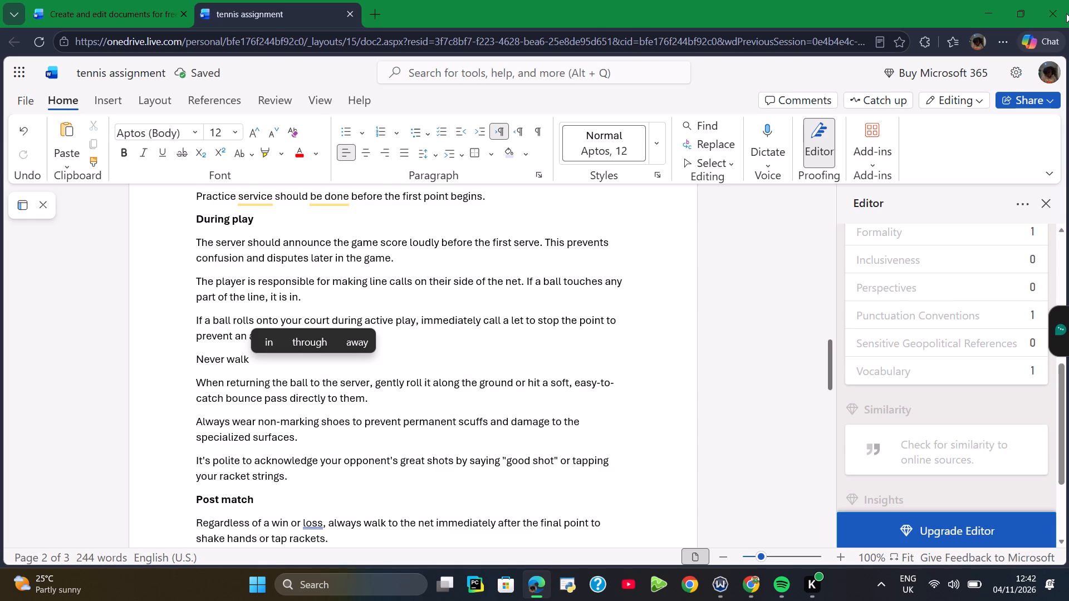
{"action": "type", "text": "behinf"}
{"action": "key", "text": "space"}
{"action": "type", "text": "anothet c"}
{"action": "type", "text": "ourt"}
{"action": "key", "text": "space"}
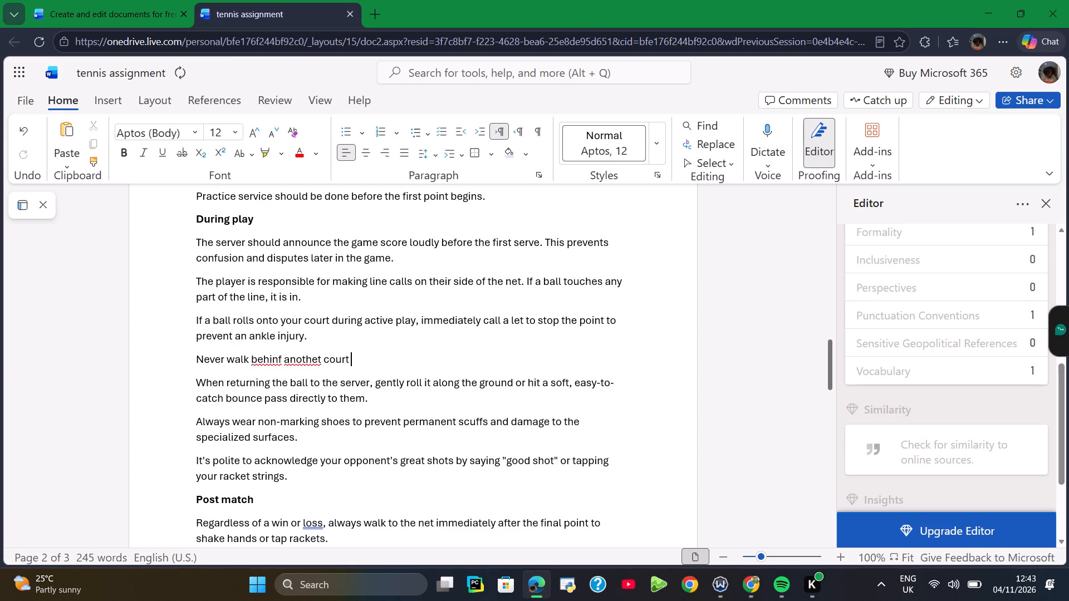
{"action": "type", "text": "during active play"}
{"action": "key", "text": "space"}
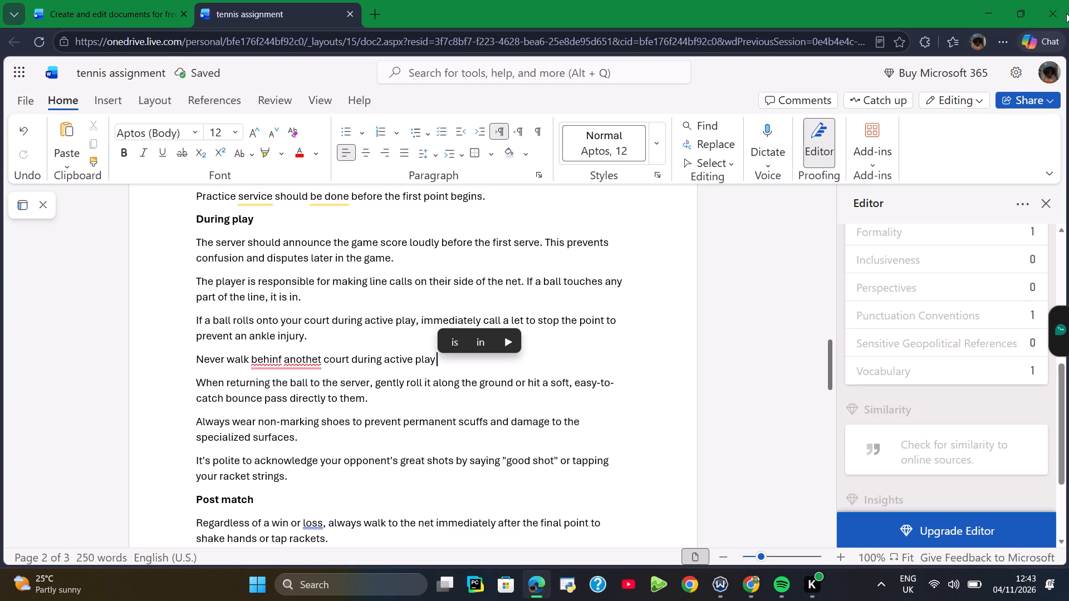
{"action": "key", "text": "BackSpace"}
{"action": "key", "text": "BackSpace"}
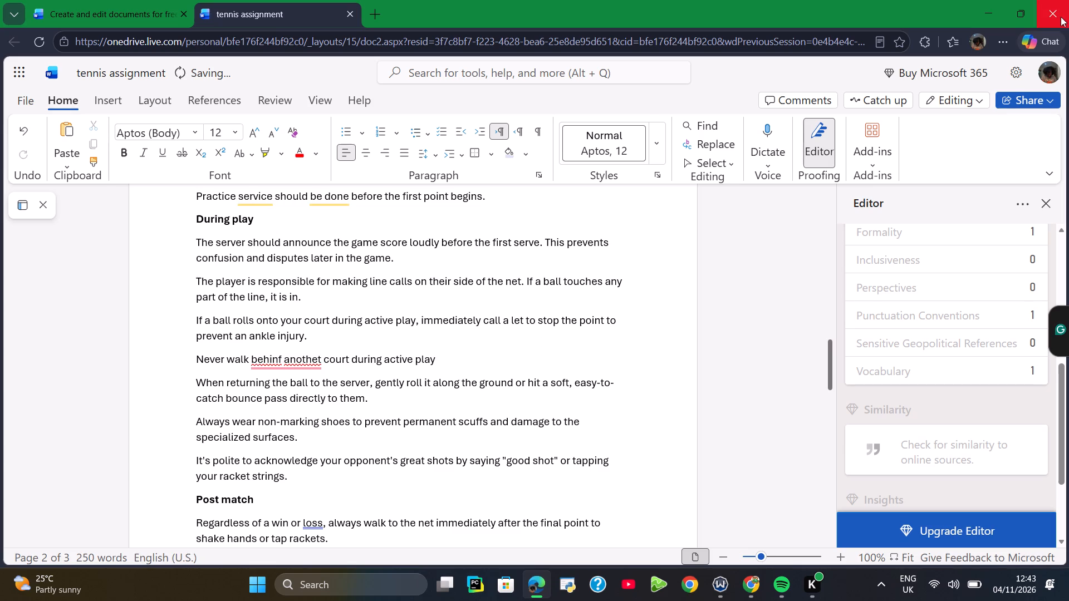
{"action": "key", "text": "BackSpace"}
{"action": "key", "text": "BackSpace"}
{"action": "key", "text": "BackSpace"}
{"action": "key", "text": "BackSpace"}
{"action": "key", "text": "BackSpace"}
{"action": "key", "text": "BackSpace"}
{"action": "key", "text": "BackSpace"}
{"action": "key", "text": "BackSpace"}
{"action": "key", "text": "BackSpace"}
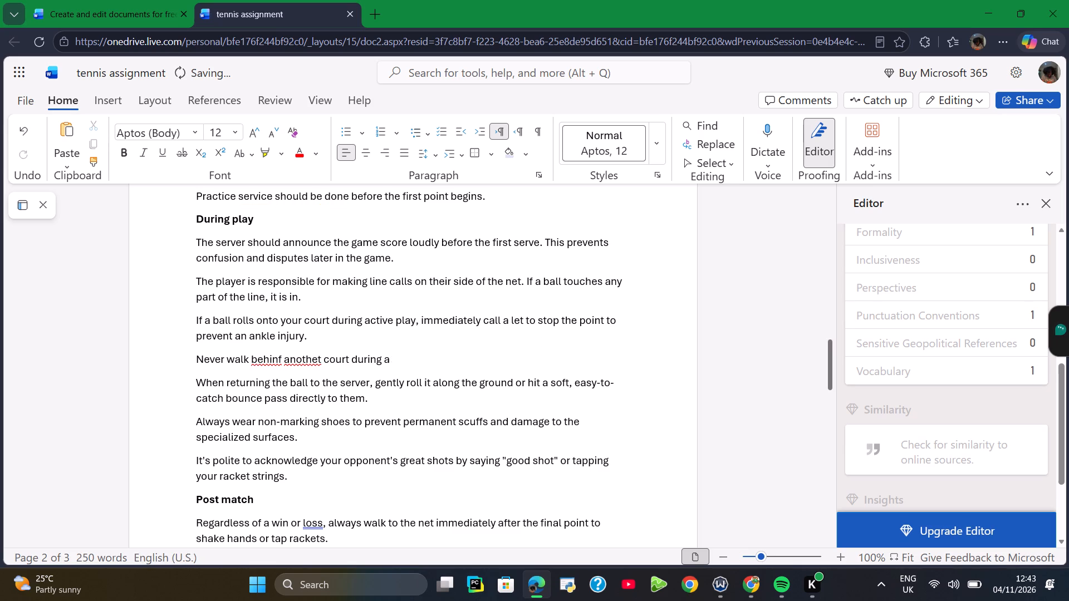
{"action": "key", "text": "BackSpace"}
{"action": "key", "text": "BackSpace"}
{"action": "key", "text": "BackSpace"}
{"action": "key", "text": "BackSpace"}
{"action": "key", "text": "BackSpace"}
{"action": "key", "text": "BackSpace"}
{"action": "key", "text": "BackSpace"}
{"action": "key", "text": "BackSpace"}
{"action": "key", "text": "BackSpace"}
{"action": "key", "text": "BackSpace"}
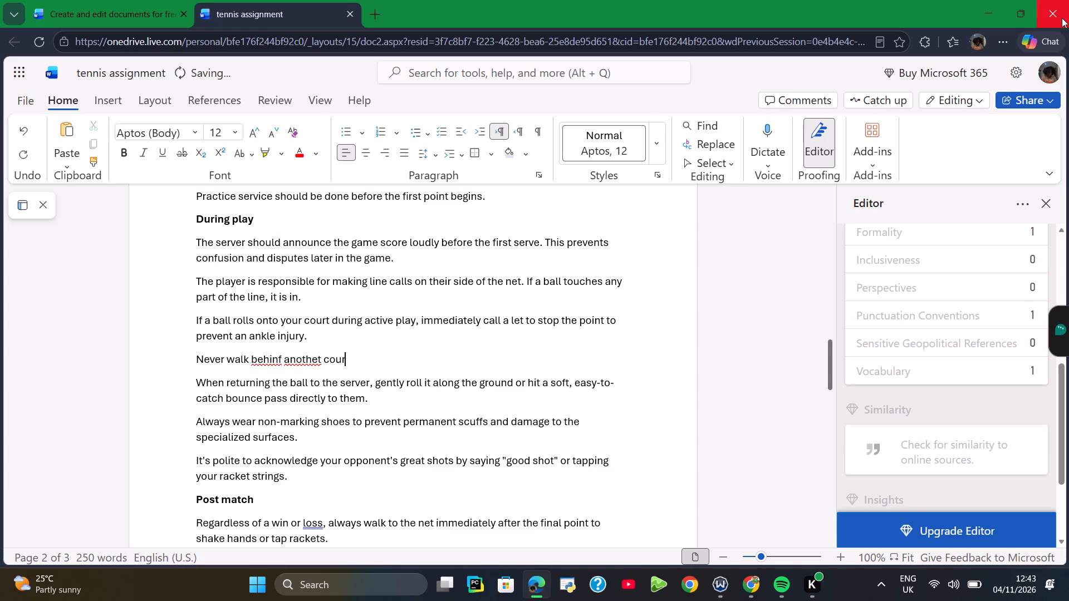
Continue the new rule after "court" with "while apoint is in progress".
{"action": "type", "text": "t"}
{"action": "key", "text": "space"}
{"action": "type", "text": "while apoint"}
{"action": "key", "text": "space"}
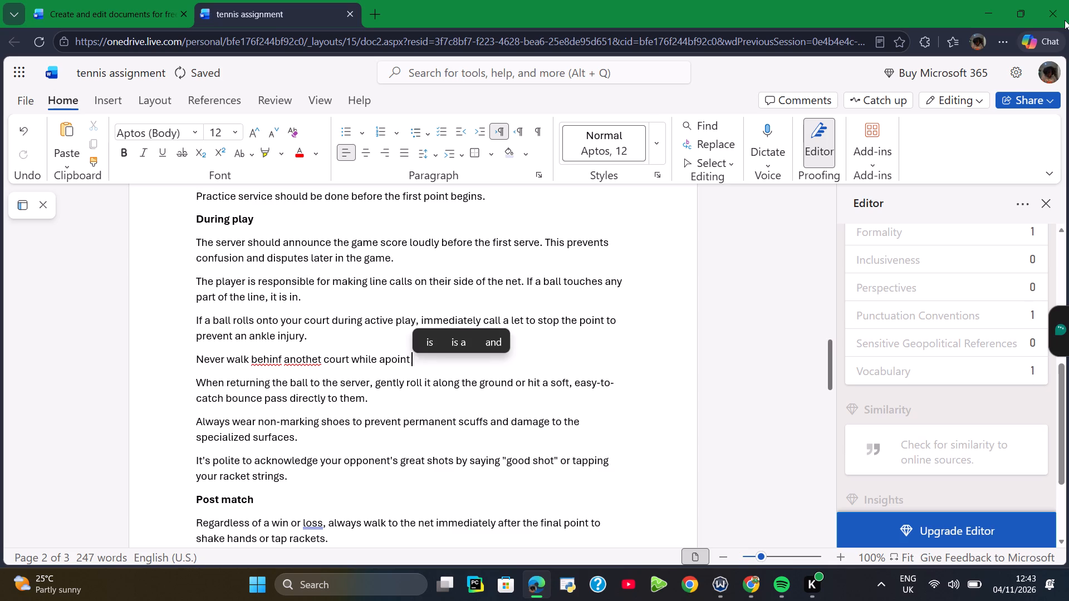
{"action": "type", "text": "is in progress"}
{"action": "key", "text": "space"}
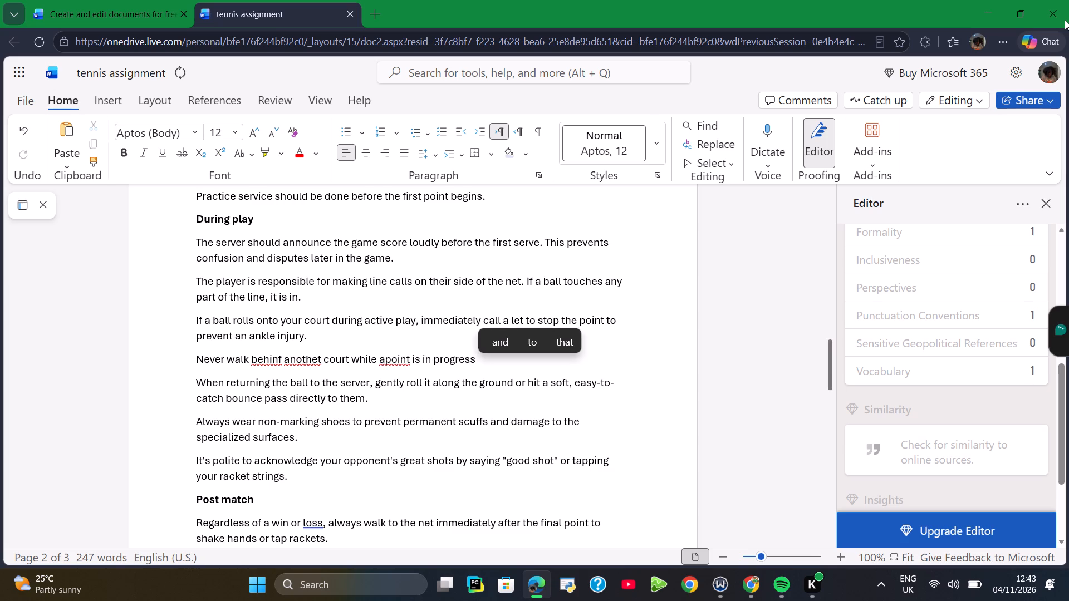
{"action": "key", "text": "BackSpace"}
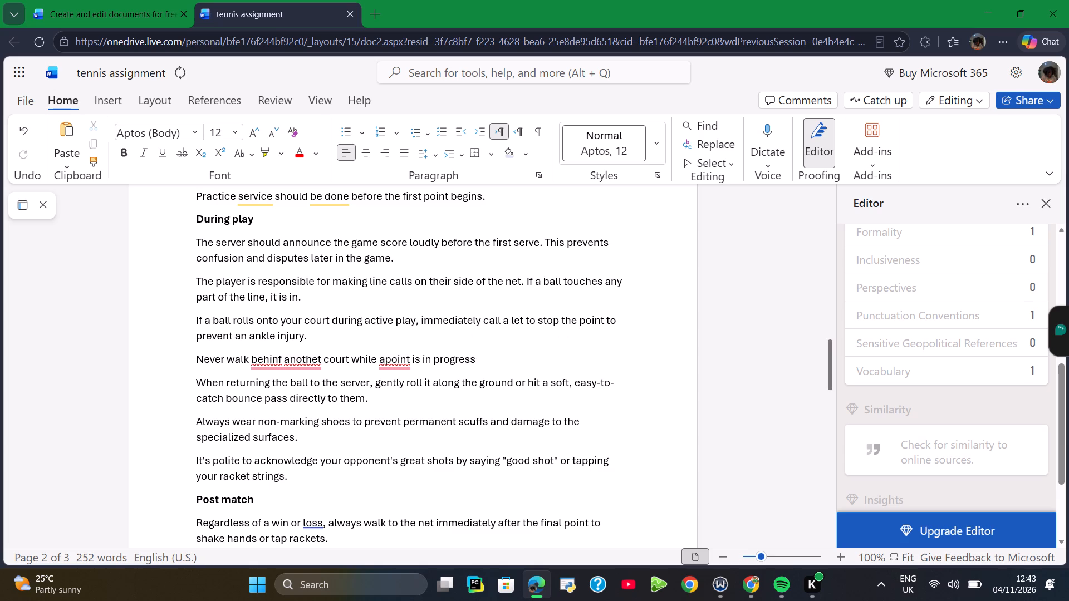
Continue the new During play rule after "progress" with ".wait at the edge of the fencing".
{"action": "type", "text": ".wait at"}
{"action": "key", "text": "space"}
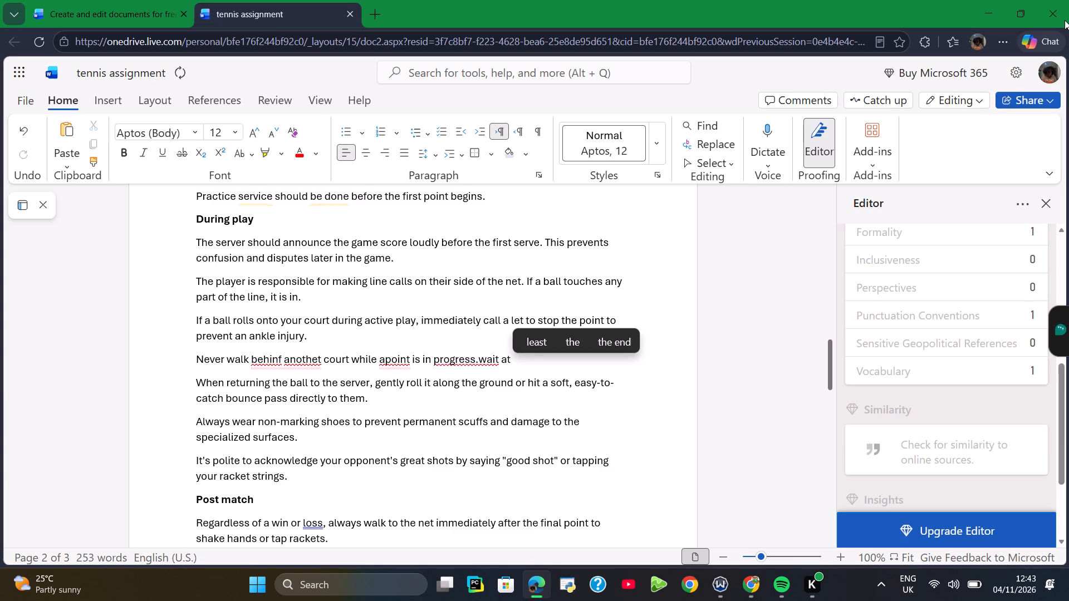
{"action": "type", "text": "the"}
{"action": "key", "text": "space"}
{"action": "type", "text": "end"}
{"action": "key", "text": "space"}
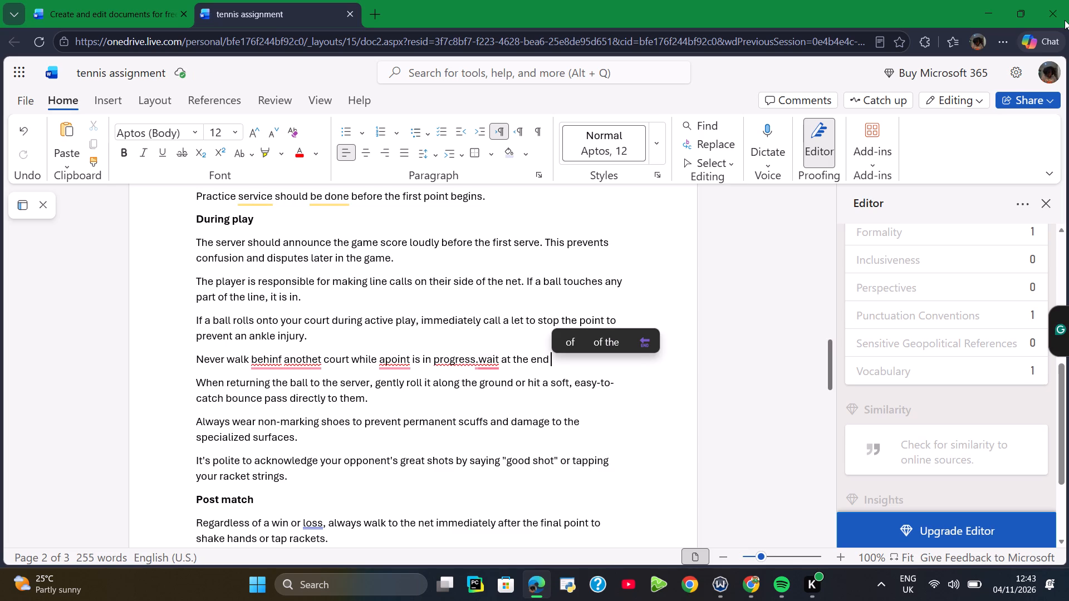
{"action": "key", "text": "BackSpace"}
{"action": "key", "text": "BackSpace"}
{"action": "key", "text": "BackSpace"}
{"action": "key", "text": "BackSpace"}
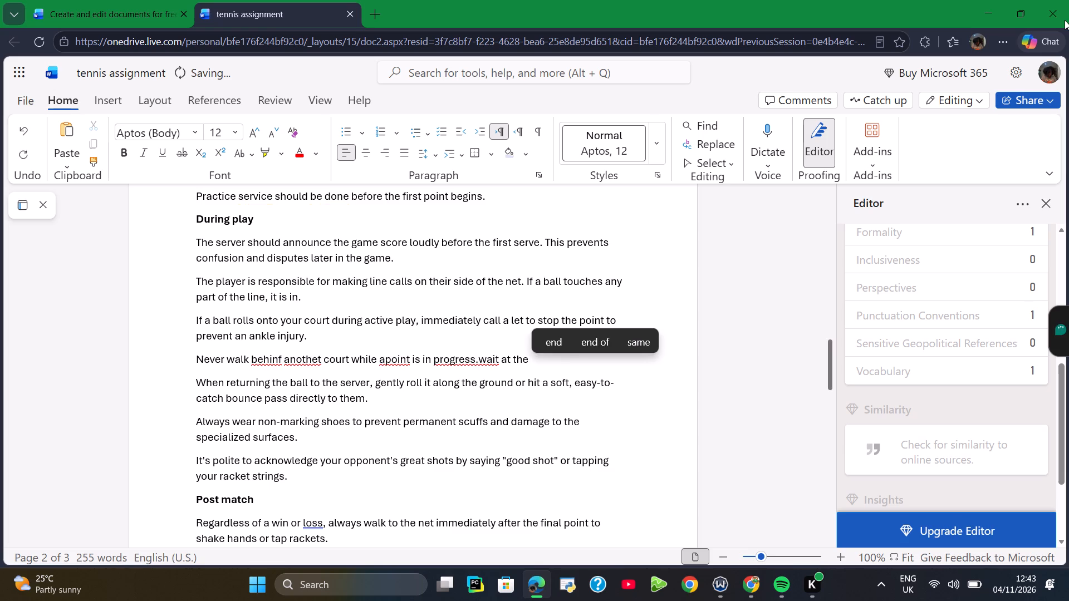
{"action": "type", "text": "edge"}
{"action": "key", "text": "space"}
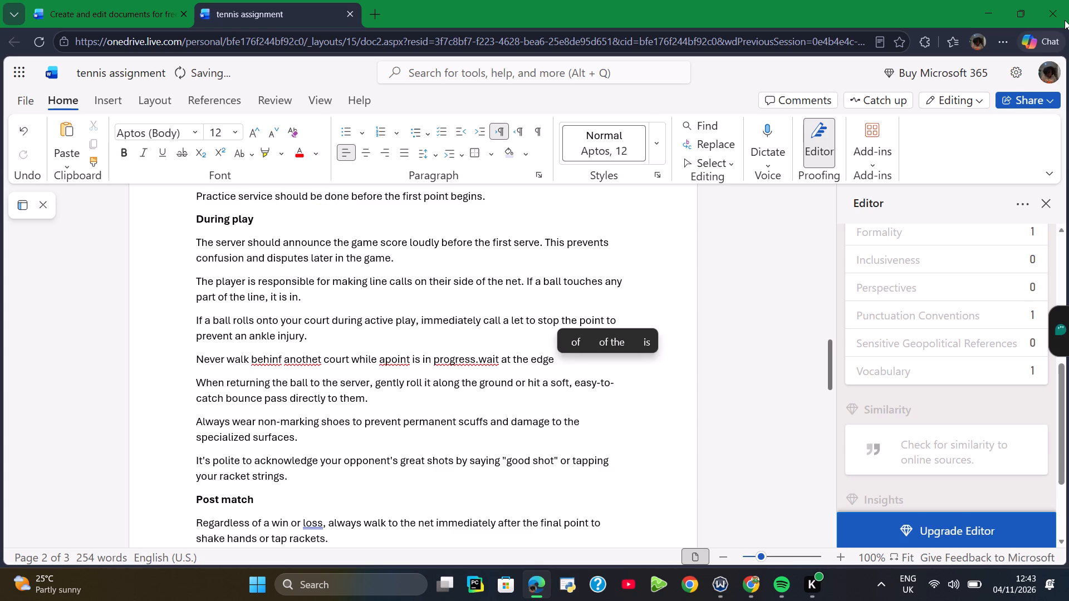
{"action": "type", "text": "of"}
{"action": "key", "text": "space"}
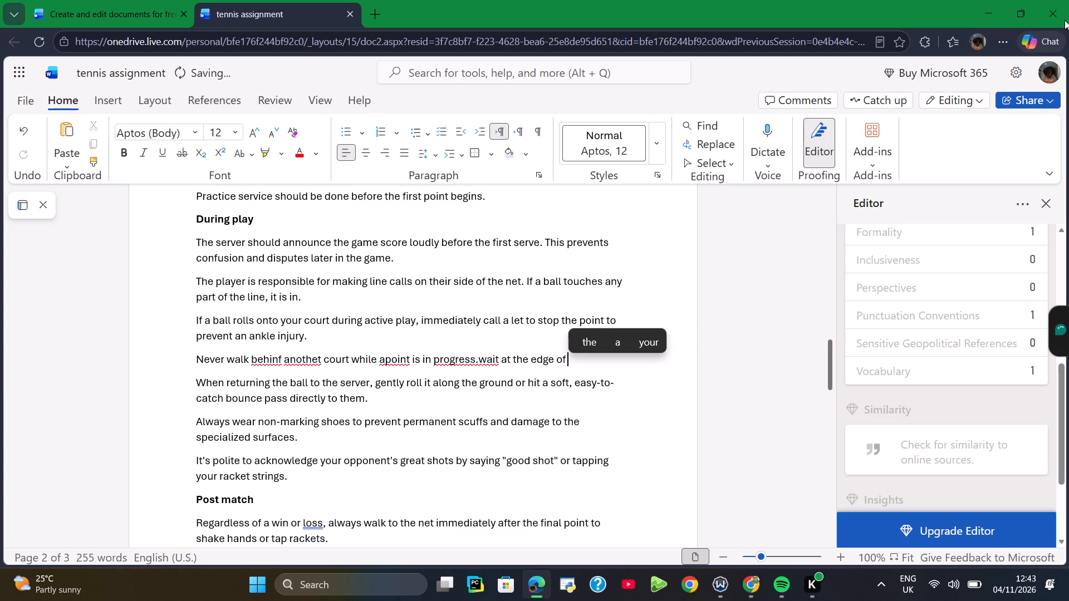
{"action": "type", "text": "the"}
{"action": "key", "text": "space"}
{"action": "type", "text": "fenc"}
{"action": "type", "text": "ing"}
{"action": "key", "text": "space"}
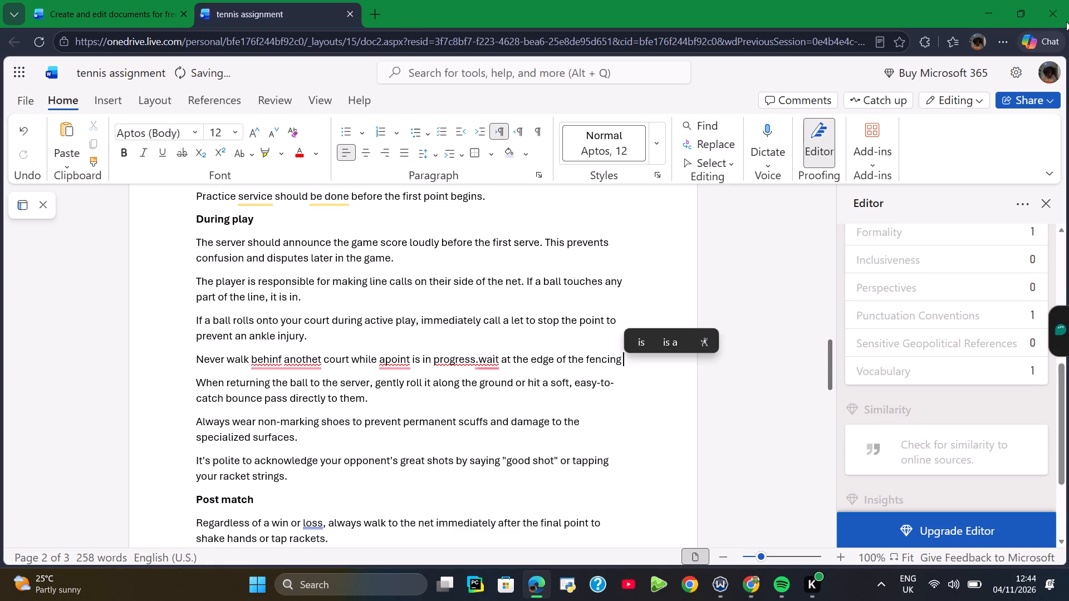
Finish the new rule after "fencing" with "until their point cocludes before crossing.".
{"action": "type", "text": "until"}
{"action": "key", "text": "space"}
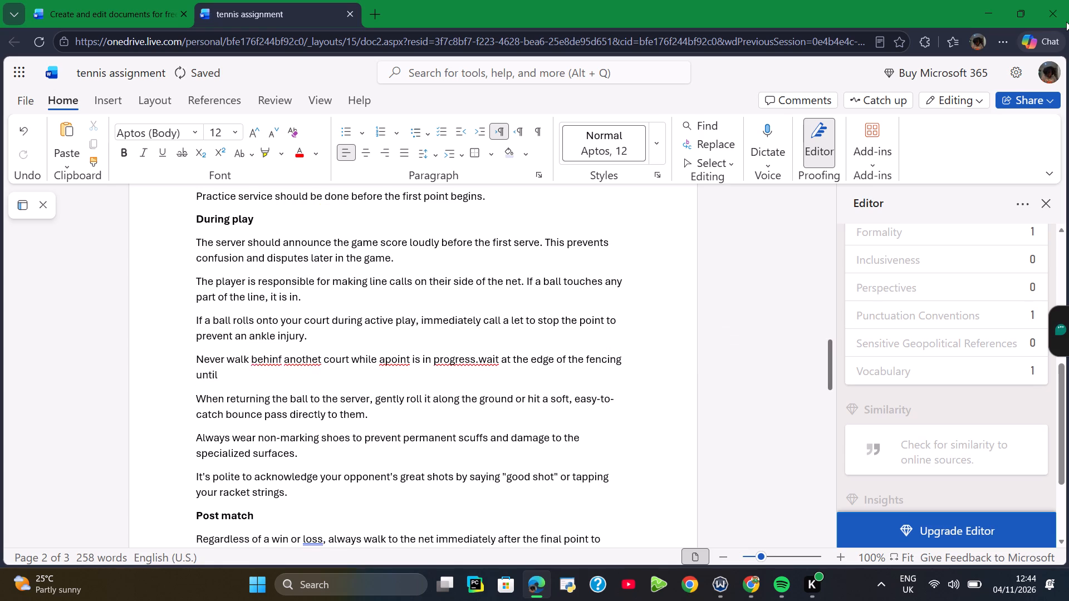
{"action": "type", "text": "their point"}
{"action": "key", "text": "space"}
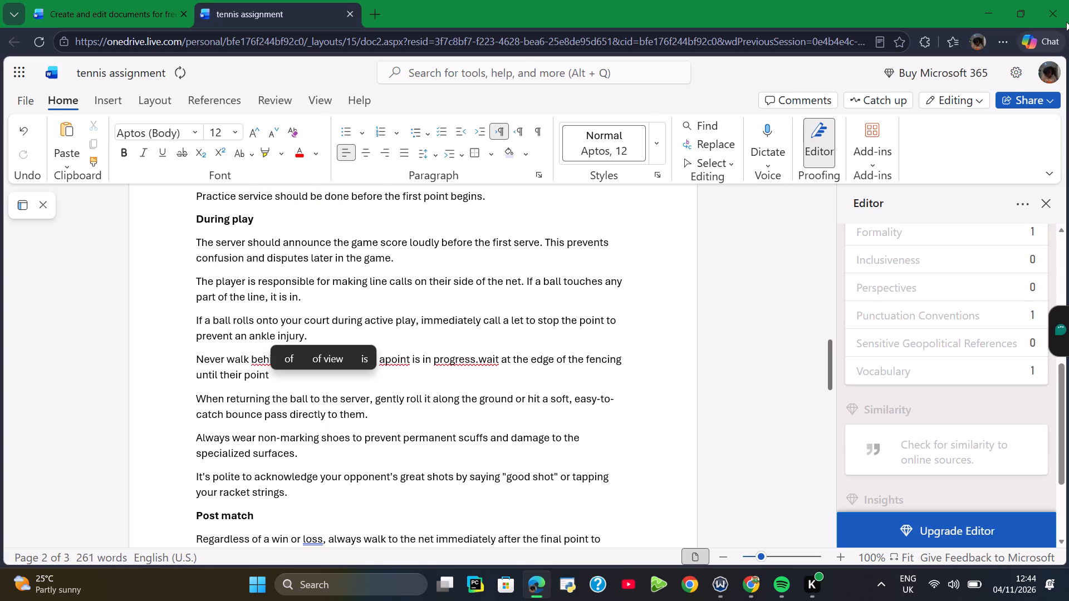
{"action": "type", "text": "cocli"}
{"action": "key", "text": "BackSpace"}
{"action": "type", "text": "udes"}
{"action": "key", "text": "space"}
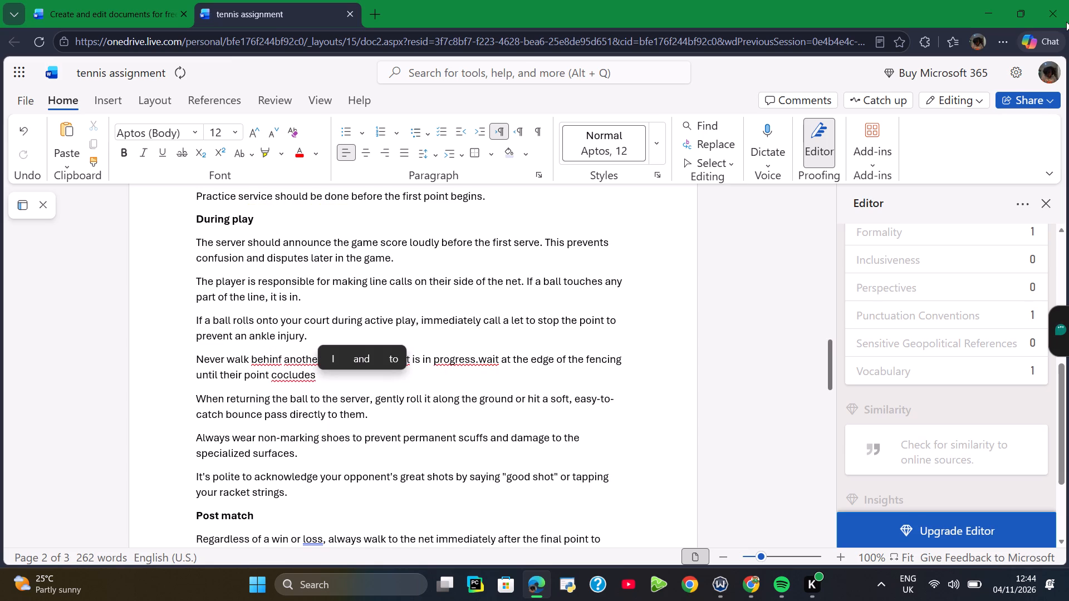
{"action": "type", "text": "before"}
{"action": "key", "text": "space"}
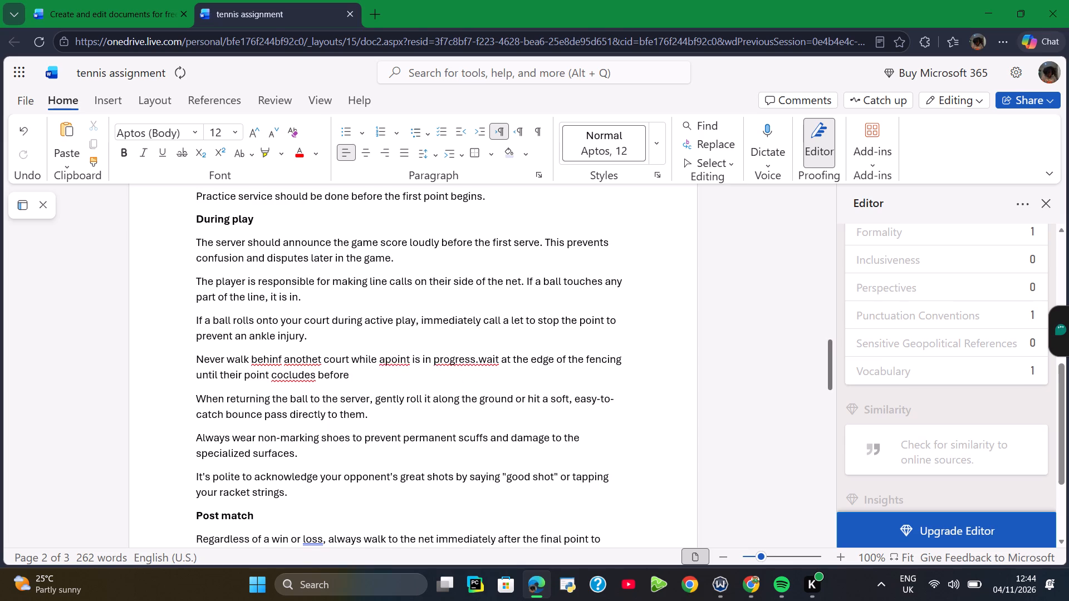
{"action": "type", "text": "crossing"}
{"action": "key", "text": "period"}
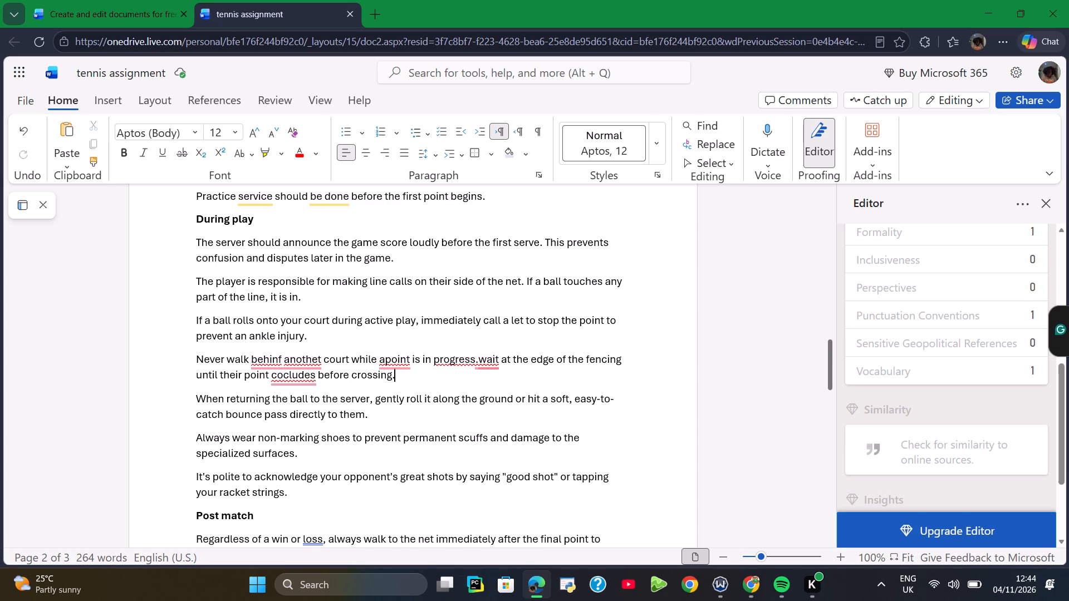
Rewrite the last warm-ups rule from "service" onward so it reads "Practice serves should be done before the first point begins.".
{"action": "left_click", "coordinate": [496, 199]}
{"action": "key", "text": "BackSpace"}
{"action": "key", "text": "BackSpace"}
{"action": "key", "text": "BackSpace"}
{"action": "key", "text": "BackSpace"}
{"action": "key", "text": "BackSpace"}
{"action": "key", "text": "BackSpace"}
{"action": "key", "text": "BackSpace"}
{"action": "key", "text": "BackSpace"}
{"action": "key", "text": "BackSpace"}
{"action": "key", "text": "BackSpace"}
{"action": "key", "text": "BackSpace"}
{"action": "key", "text": "BackSpace"}
{"action": "key", "text": "BackSpace"}
{"action": "key", "text": "BackSpace"}
{"action": "key", "text": "BackSpace"}
{"action": "key", "text": "BackSpace"}
{"action": "key", "text": "BackSpace"}
{"action": "key", "text": "BackSpace"}
{"action": "key", "text": "BackSpace"}
{"action": "key", "text": "BackSpace"}
{"action": "key", "text": "BackSpace"}
{"action": "key", "text": "BackSpace"}
{"action": "key", "text": "BackSpace"}
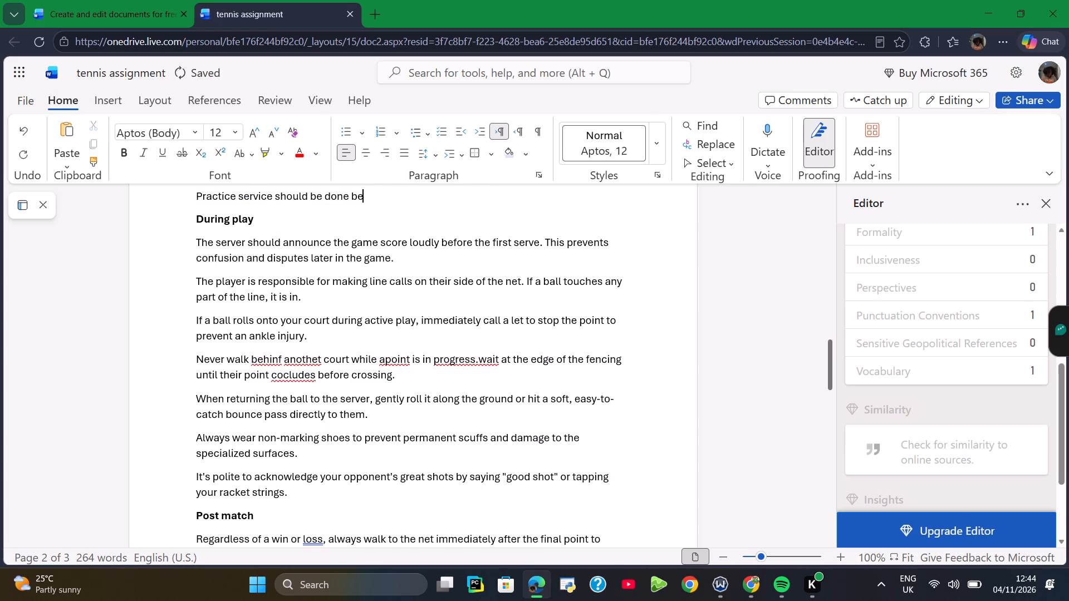
{"action": "key", "text": "BackSpace"}
{"action": "key", "text": "BackSpace"}
{"action": "key", "text": "BackSpace"}
{"action": "key", "text": "BackSpace"}
{"action": "key", "text": "BackSpace"}
{"action": "key", "text": "BackSpace"}
{"action": "key", "text": "BackSpace"}
{"action": "key", "text": "BackSpace"}
{"action": "key", "text": "BackSpace"}
{"action": "key", "text": "BackSpace"}
{"action": "key", "text": "BackSpace"}
{"action": "key", "text": "BackSpace"}
{"action": "key", "text": "BackSpace"}
{"action": "key", "text": "BackSpace"}
{"action": "key", "text": "BackSpace"}
{"action": "key", "text": "BackSpace"}
{"action": "key", "text": "BackSpace"}
{"action": "key", "text": "BackSpace"}
{"action": "key", "text": "BackSpace"}
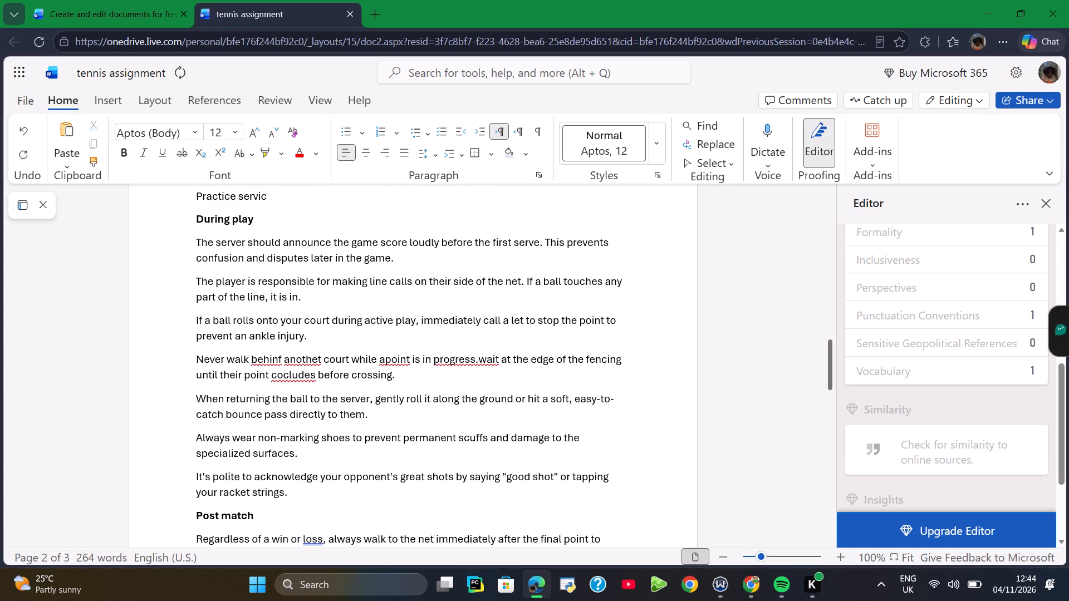
{"action": "key", "text": "BackSpace"}
{"action": "key", "text": "BackSpace"}
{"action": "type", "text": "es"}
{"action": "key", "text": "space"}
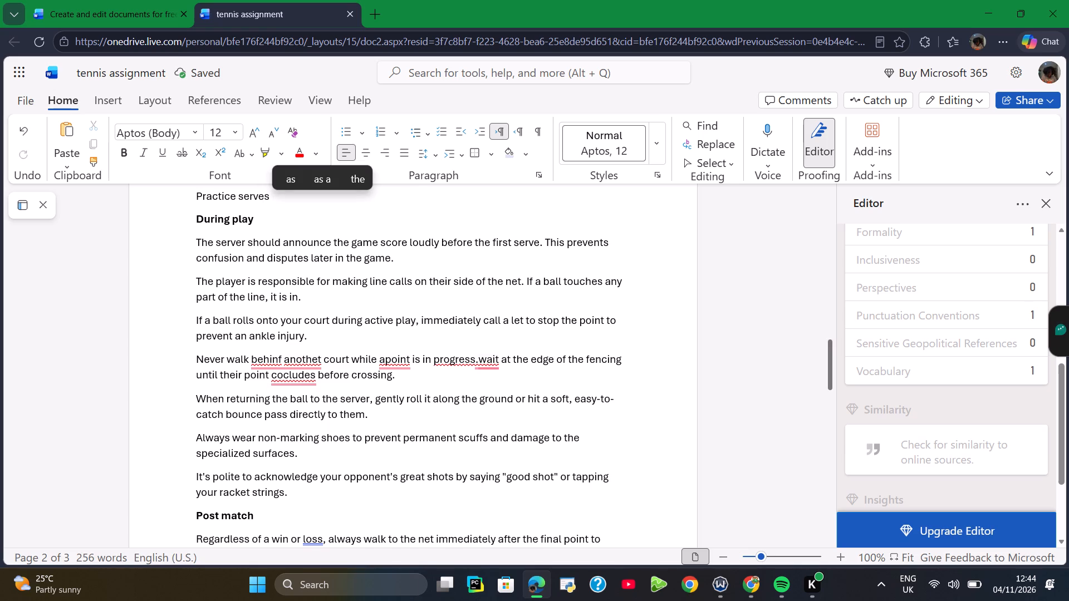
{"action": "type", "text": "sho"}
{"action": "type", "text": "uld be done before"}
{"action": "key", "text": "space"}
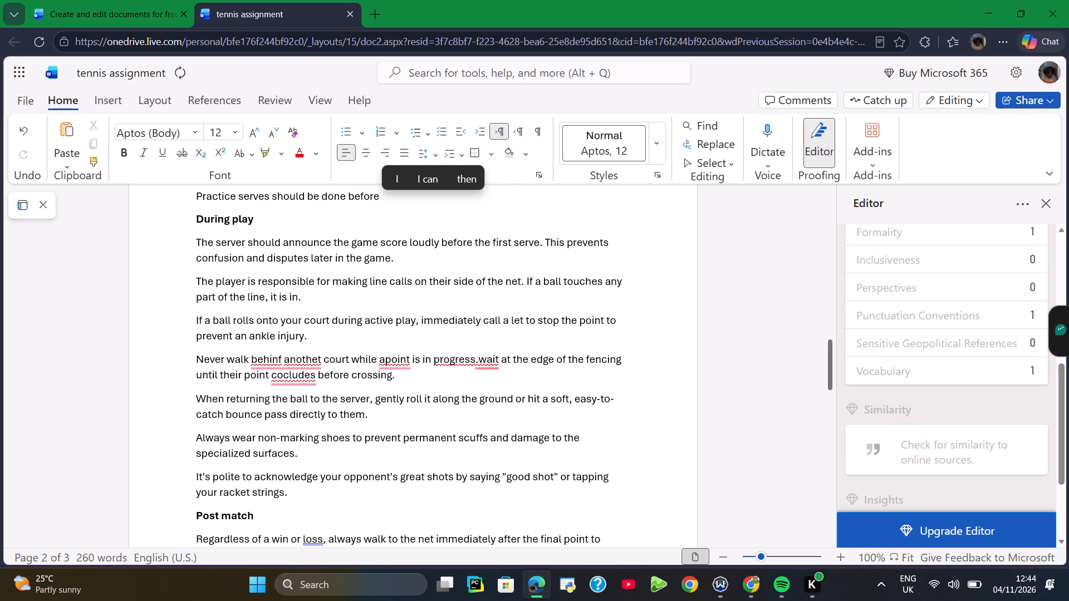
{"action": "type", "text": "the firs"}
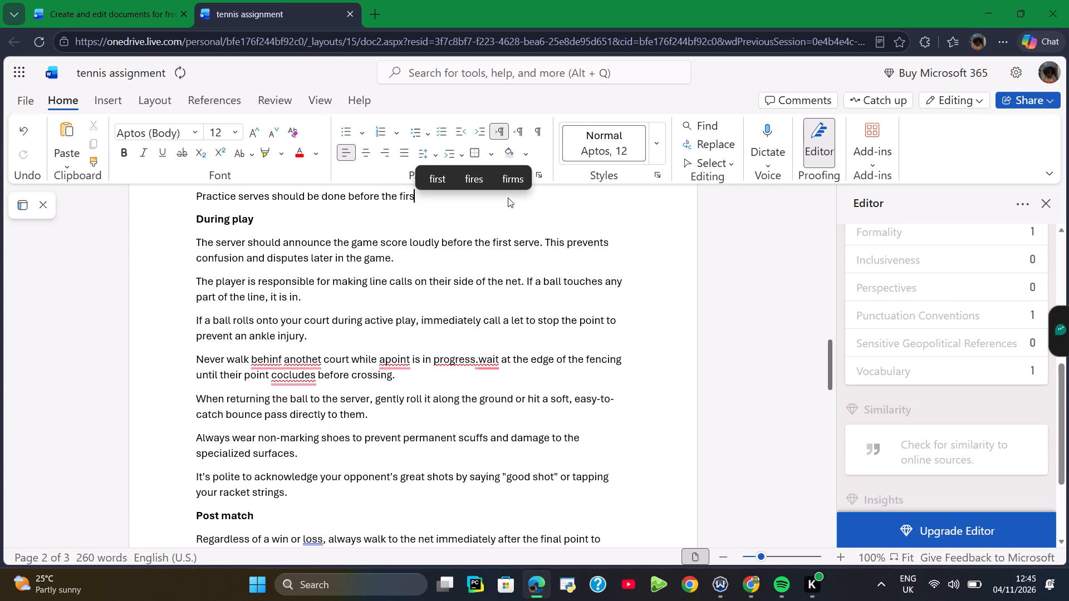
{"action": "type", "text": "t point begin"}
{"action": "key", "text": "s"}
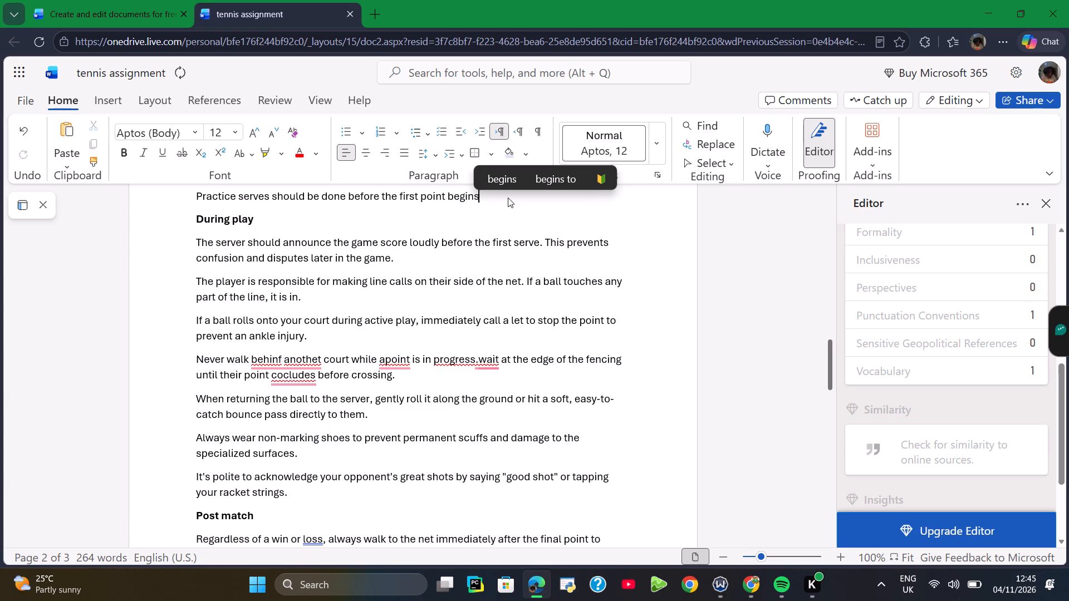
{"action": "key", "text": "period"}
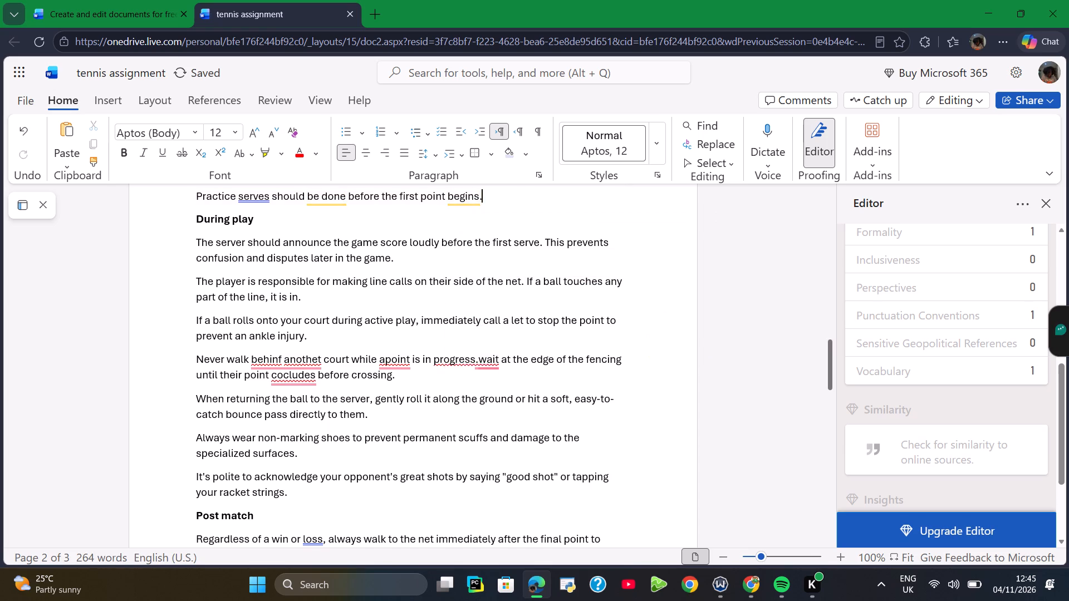
Accept the grammar suggestion "services" for the word "serves" in the practice rule.
{"action": "left_click", "coordinate": [266, 195]}
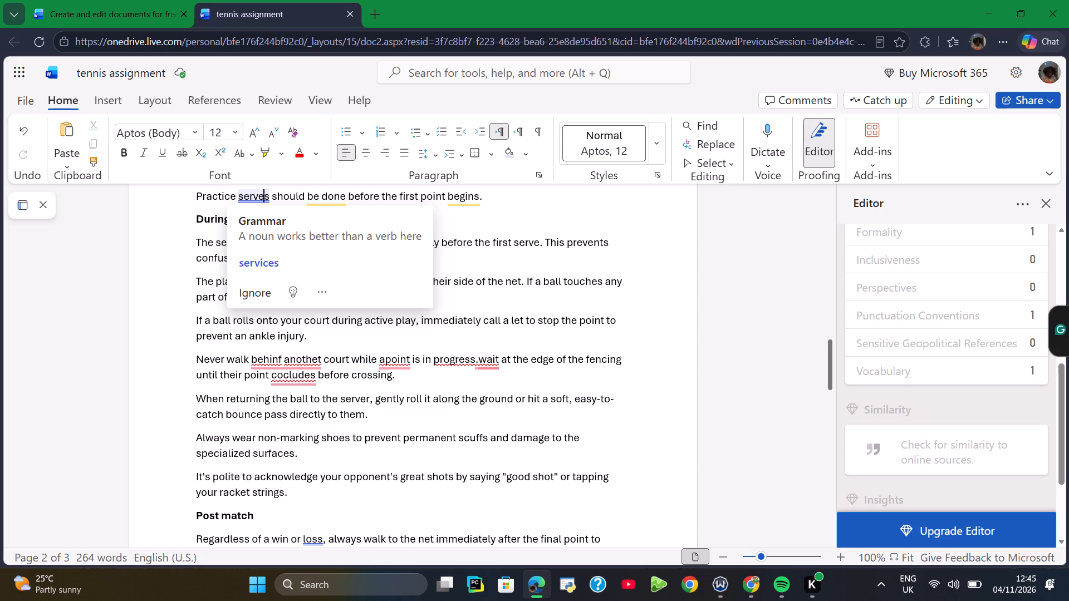
{"action": "left_click", "coordinate": [256, 260]}
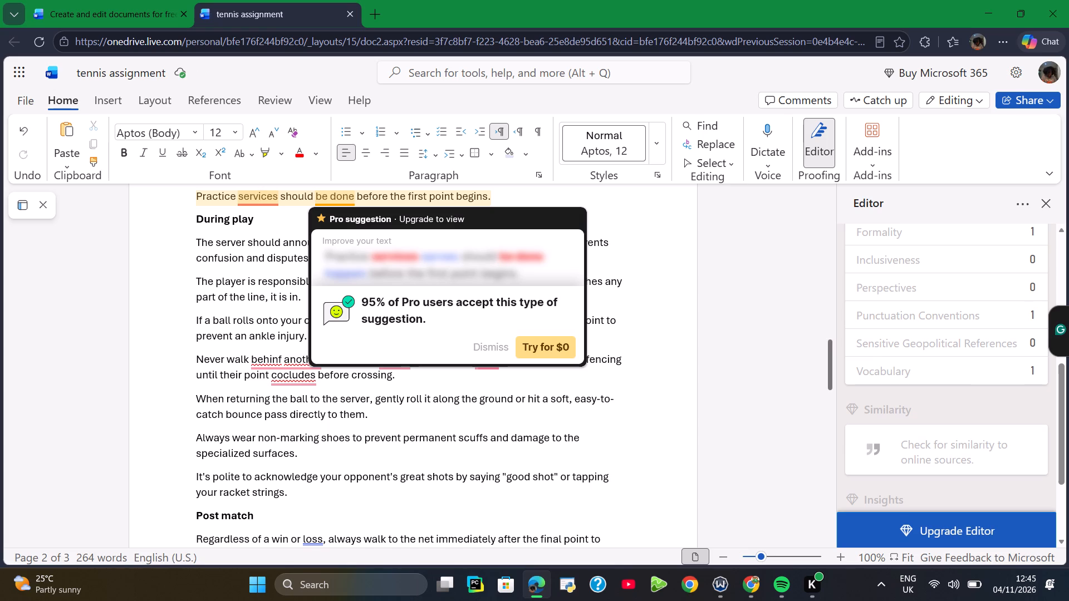
{"action": "left_click", "coordinate": [648, 185]}
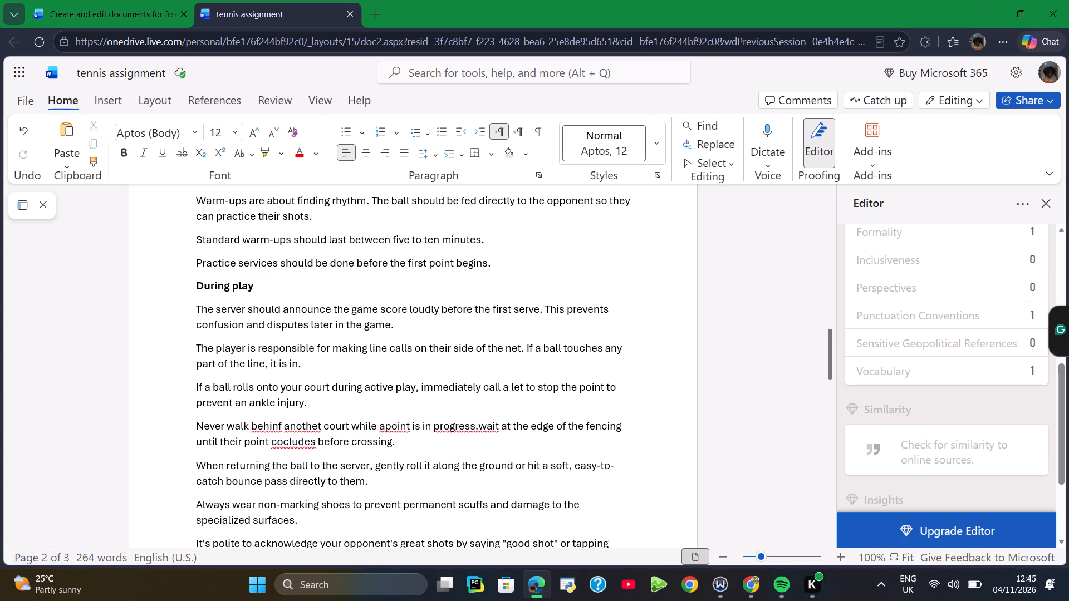
Delete the sentence about feeding the ball to the opponent from the first warm-ups rule, keeping "Warm-ups are about finding rhythm.".
{"action": "scroll", "coordinate": [281, 501], "scroll_direction": "up", "scroll_amount": 2}
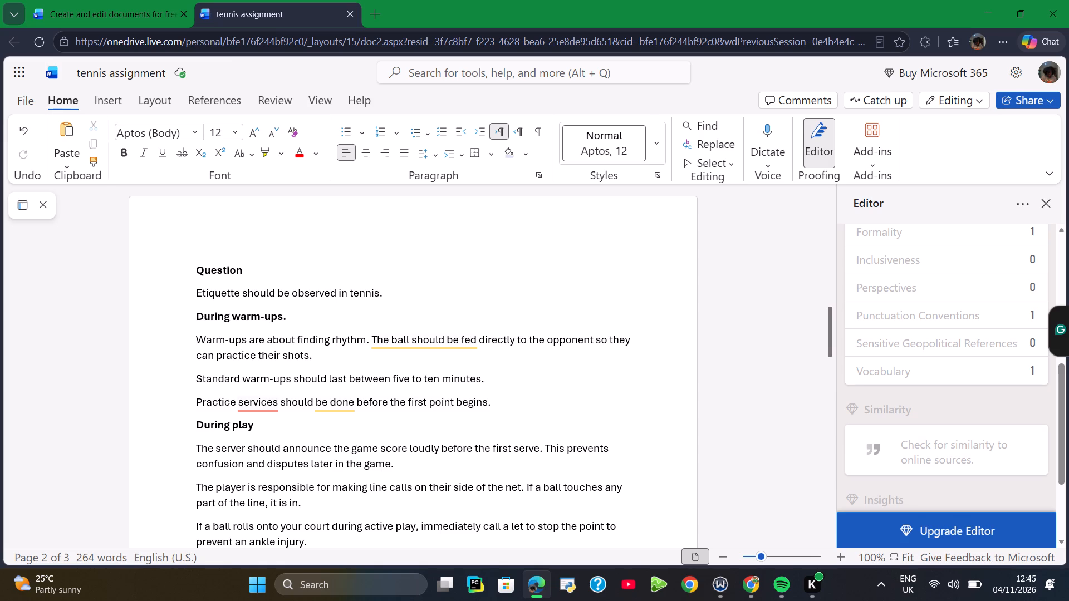
{"action": "left_click", "coordinate": [339, 359]}
{"action": "key", "text": "BackSpace"}
{"action": "key", "text": "BackSpace"}
{"action": "key", "text": "BackSpace"}
{"action": "key", "text": "BackSpace"}
{"action": "key", "text": "BackSpace"}
{"action": "key", "text": "BackSpace"}
{"action": "key", "text": "BackSpace"}
{"action": "key", "text": "BackSpace"}
{"action": "key", "text": "BackSpace"}
{"action": "key", "text": "BackSpace"}
{"action": "key", "text": "BackSpace"}
{"action": "key", "text": "BackSpace"}
{"action": "key", "text": "BackSpace"}
{"action": "key", "text": "BackSpace"}
{"action": "key", "text": "BackSpace"}
{"action": "key", "text": "BackSpace"}
{"action": "key", "text": "BackSpace"}
{"action": "key", "text": "BackSpace"}
{"action": "key", "text": "BackSpace"}
{"action": "key", "text": "BackSpace"}
{"action": "key", "text": "BackSpace"}
{"action": "key", "text": "BackSpace"}
{"action": "key", "text": "BackSpace"}
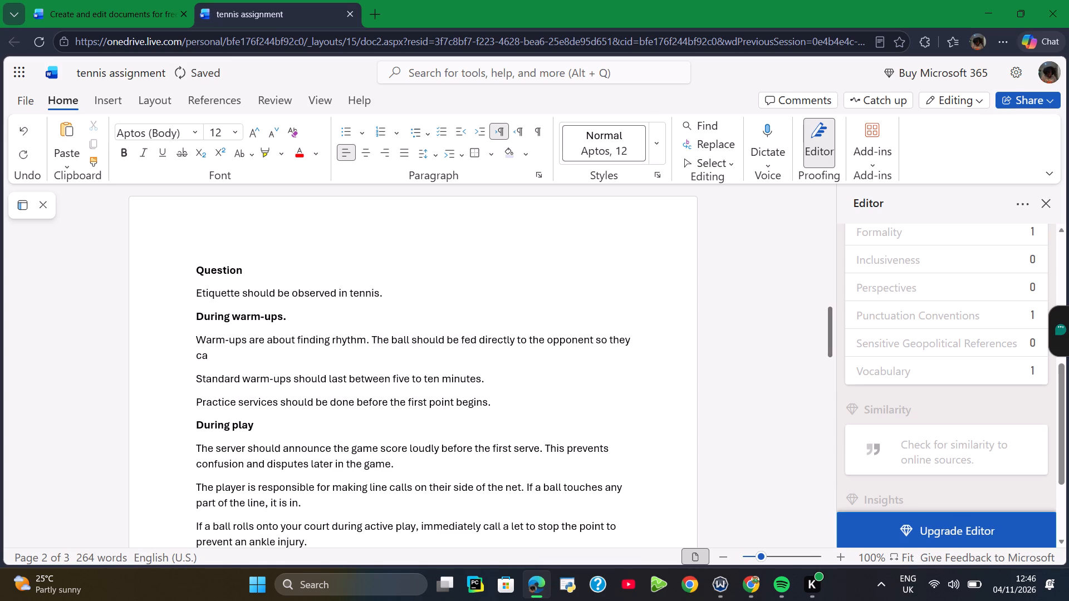
{"action": "key", "text": "BackSpace"}
{"action": "key", "text": "BackSpace"}
{"action": "key", "text": "BackSpace"}
{"action": "key", "text": "BackSpace"}
{"action": "key", "text": "BackSpace"}
{"action": "key", "text": "BackSpace"}
{"action": "key", "text": "BackSpace"}
{"action": "key", "text": "BackSpace"}
{"action": "key", "text": "BackSpace"}
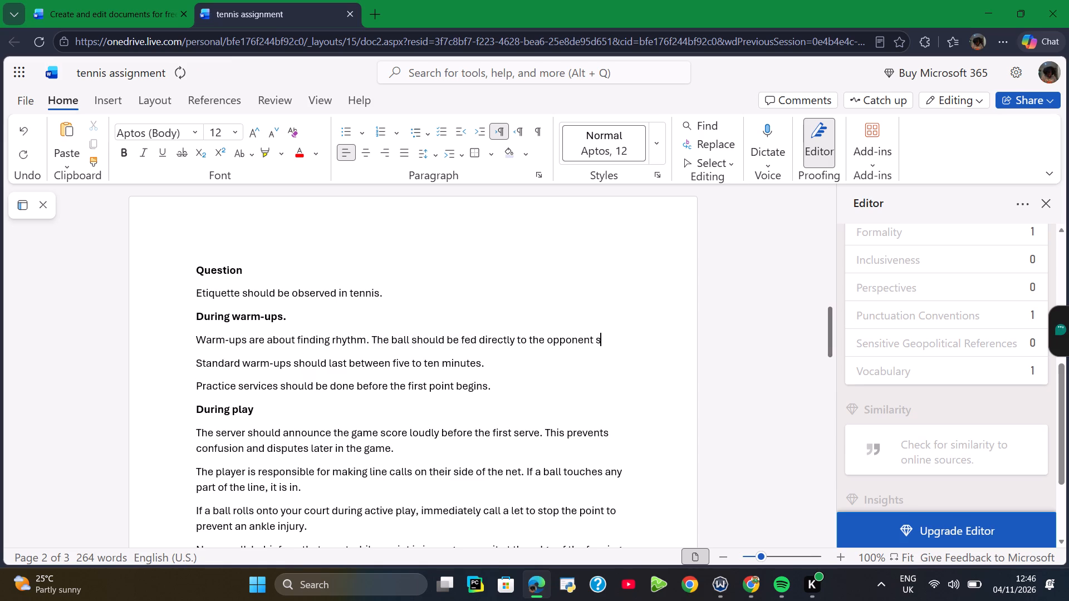
{"action": "key", "text": "BackSpace"}
{"action": "key", "text": "BackSpace"}
{"action": "key", "text": "BackSpace"}
{"action": "key", "text": "BackSpace"}
{"action": "key", "text": "BackSpace"}
{"action": "key", "text": "BackSpace"}
{"action": "key", "text": "BackSpace"}
{"action": "key", "text": "BackSpace"}
{"action": "key", "text": "BackSpace"}
{"action": "key", "text": "BackSpace"}
{"action": "key", "text": "BackSpace"}
{"action": "key", "text": "BackSpace"}
{"action": "key", "text": "BackSpace"}
{"action": "key", "text": "BackSpace"}
{"action": "key", "text": "BackSpace"}
{"action": "key", "text": "BackSpace"}
{"action": "key", "text": "BackSpace"}
{"action": "key", "text": "BackSpace"}
{"action": "key", "text": "BackSpace"}
{"action": "key", "text": "BackSpace"}
{"action": "key", "text": "BackSpace"}
{"action": "key", "text": "BackSpace"}
{"action": "key", "text": "BackSpace"}
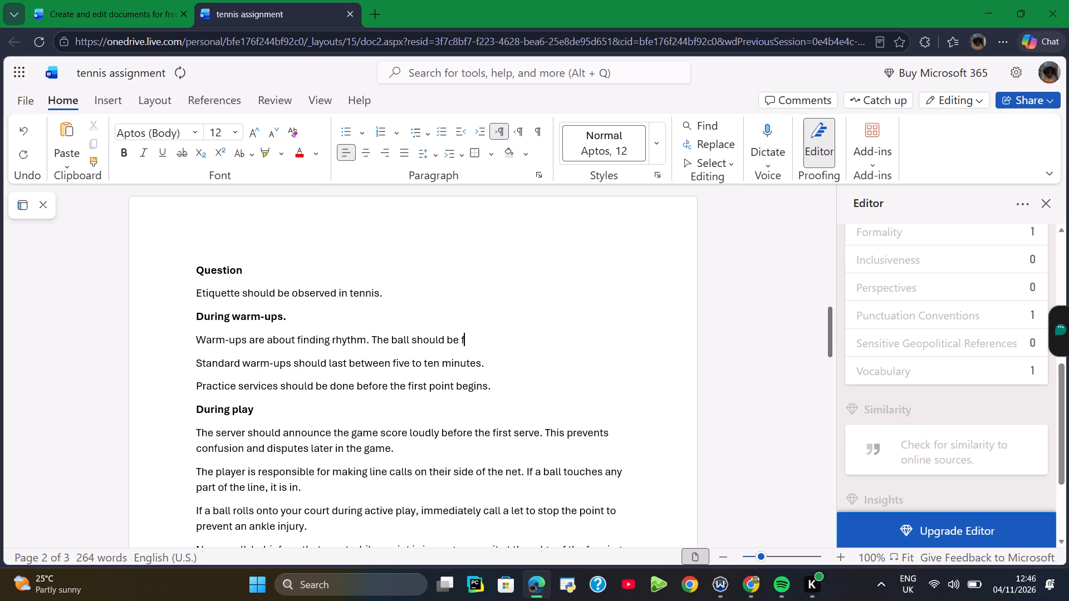
{"action": "key", "text": "BackSpace"}
{"action": "key", "text": "BackSpace"}
{"action": "key", "text": "BackSpace"}
{"action": "key", "text": "BackSpace"}
{"action": "key", "text": "BackSpace"}
{"action": "key", "text": "BackSpace"}
{"action": "key", "text": "BackSpace"}
{"action": "key", "text": "BackSpace"}
{"action": "key", "text": "BackSpace"}
{"action": "key", "text": "BackSpace"}
{"action": "key", "text": "BackSpace"}
{"action": "key", "text": "BackSpace"}
{"action": "key", "text": "BackSpace"}
{"action": "key", "text": "BackSpace"}
{"action": "key", "text": "BackSpace"}
{"action": "key", "text": "BackSpace"}
{"action": "key", "text": "BackSpace"}
{"action": "key", "text": "BackSpace"}
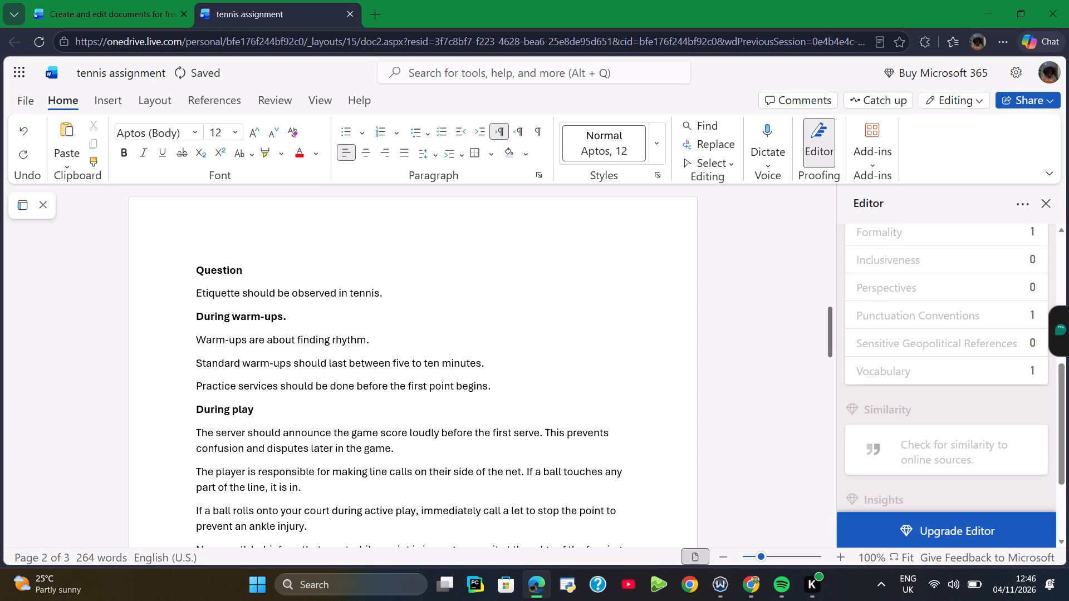
After "finding rhythm." write "The shots should be paced directly to your opponent so they can practice their shots.".
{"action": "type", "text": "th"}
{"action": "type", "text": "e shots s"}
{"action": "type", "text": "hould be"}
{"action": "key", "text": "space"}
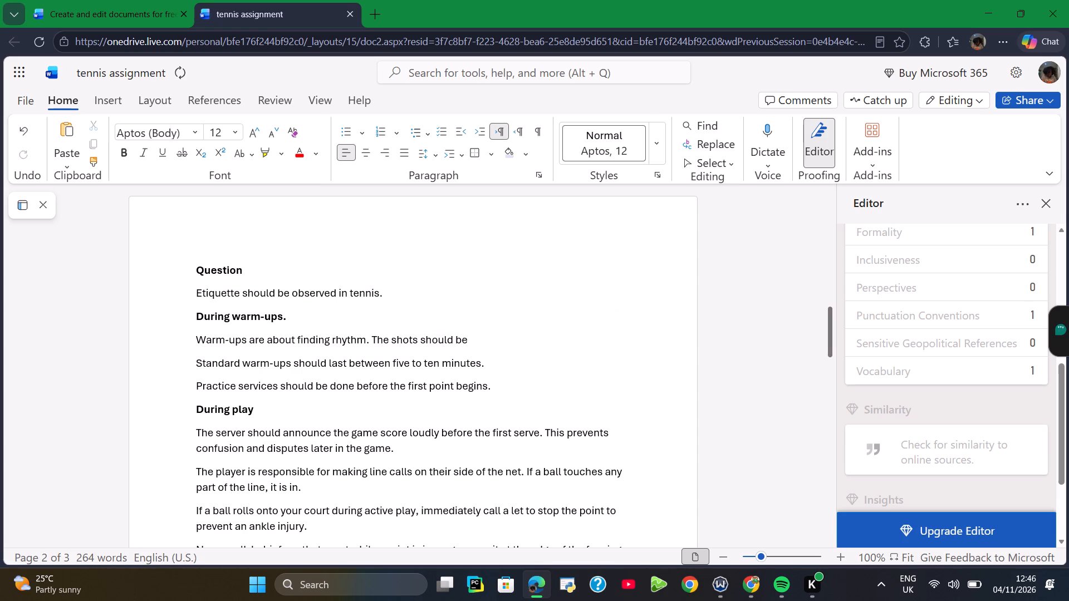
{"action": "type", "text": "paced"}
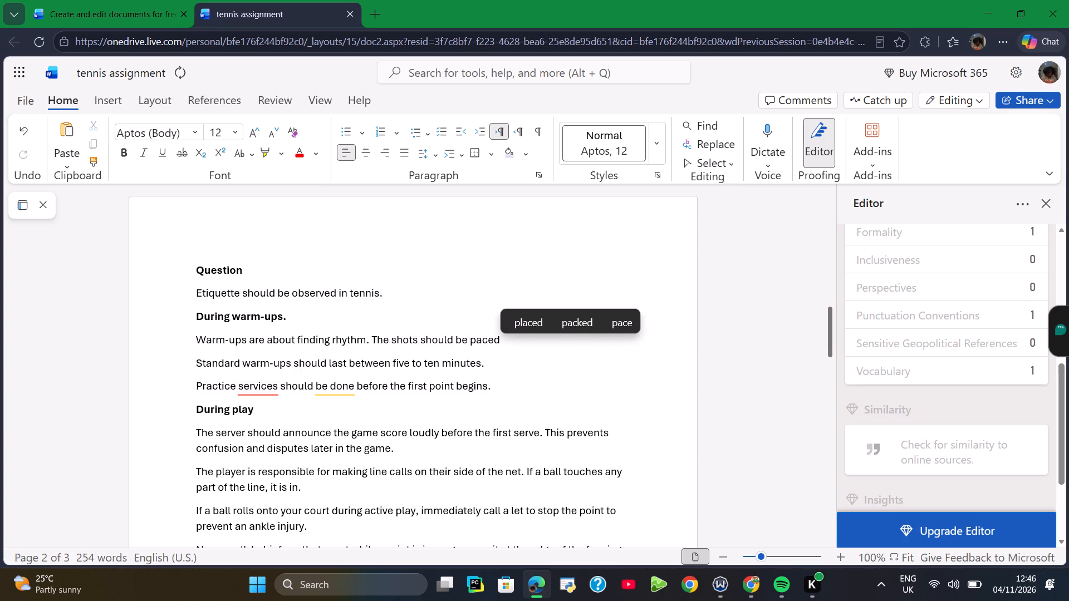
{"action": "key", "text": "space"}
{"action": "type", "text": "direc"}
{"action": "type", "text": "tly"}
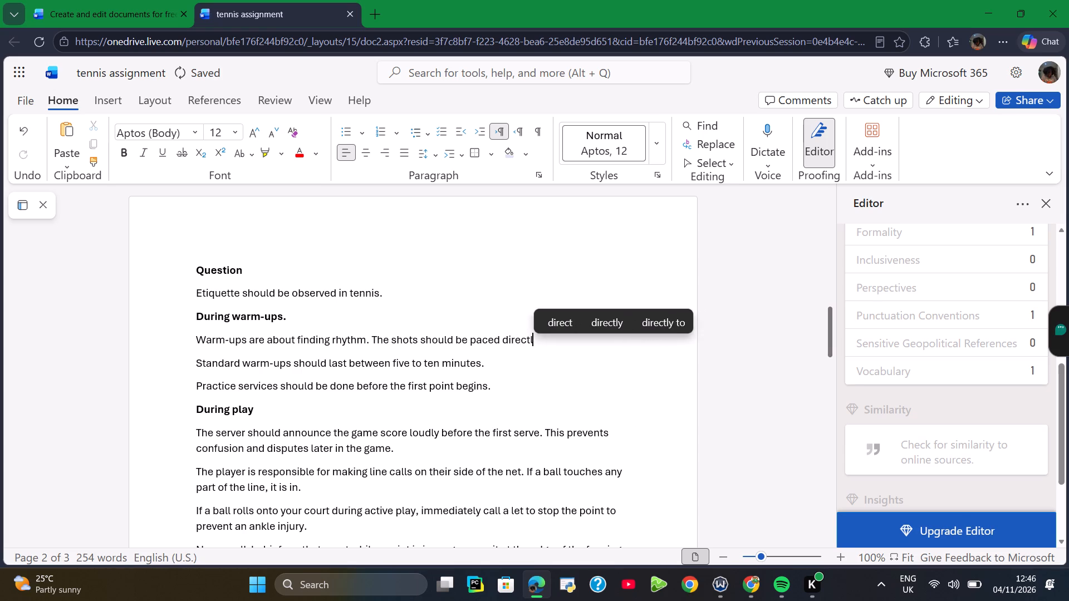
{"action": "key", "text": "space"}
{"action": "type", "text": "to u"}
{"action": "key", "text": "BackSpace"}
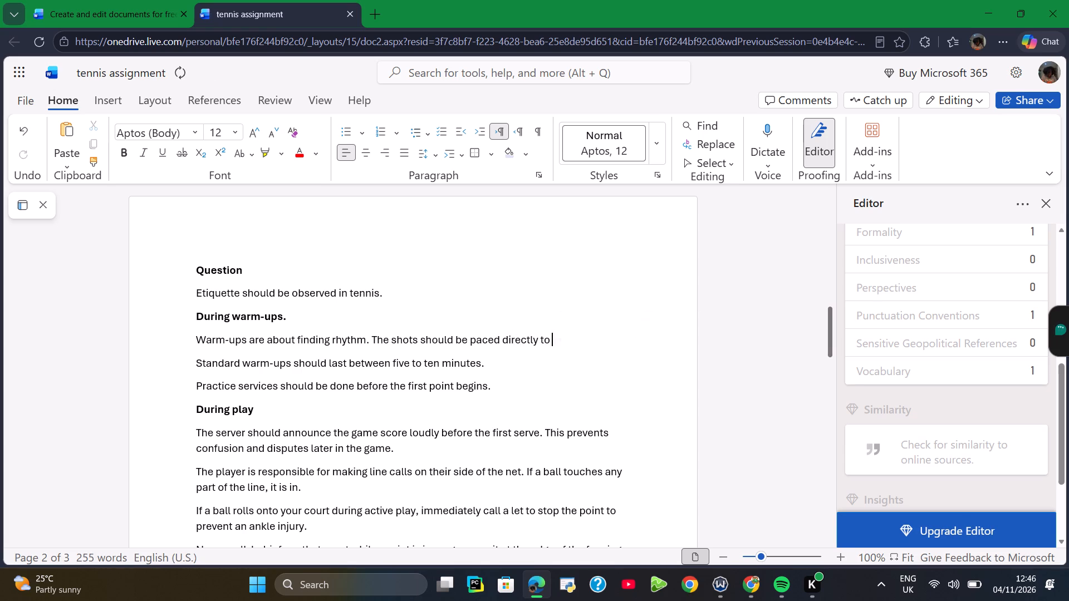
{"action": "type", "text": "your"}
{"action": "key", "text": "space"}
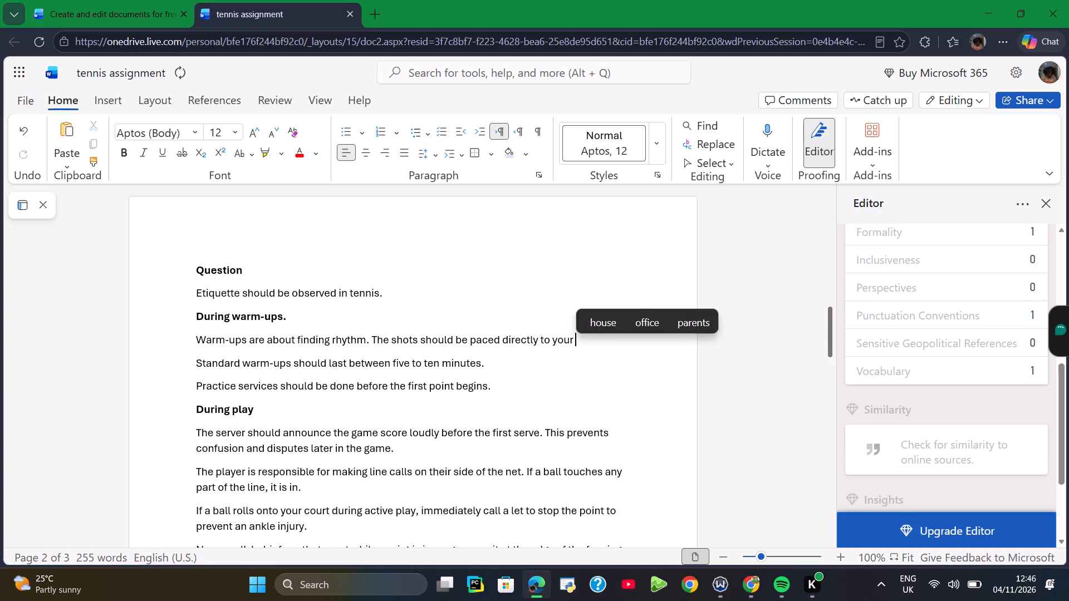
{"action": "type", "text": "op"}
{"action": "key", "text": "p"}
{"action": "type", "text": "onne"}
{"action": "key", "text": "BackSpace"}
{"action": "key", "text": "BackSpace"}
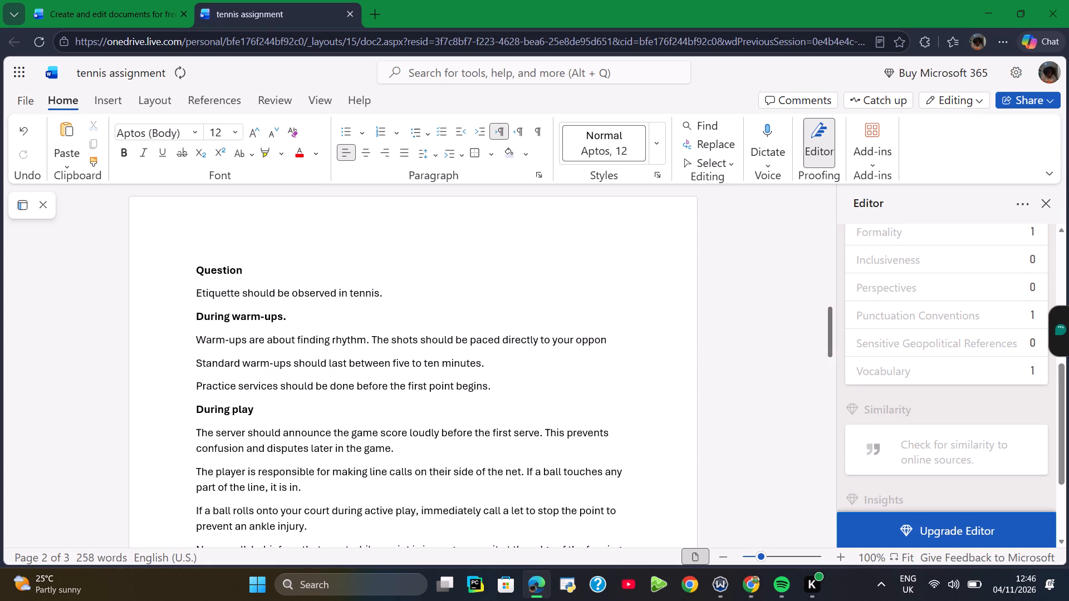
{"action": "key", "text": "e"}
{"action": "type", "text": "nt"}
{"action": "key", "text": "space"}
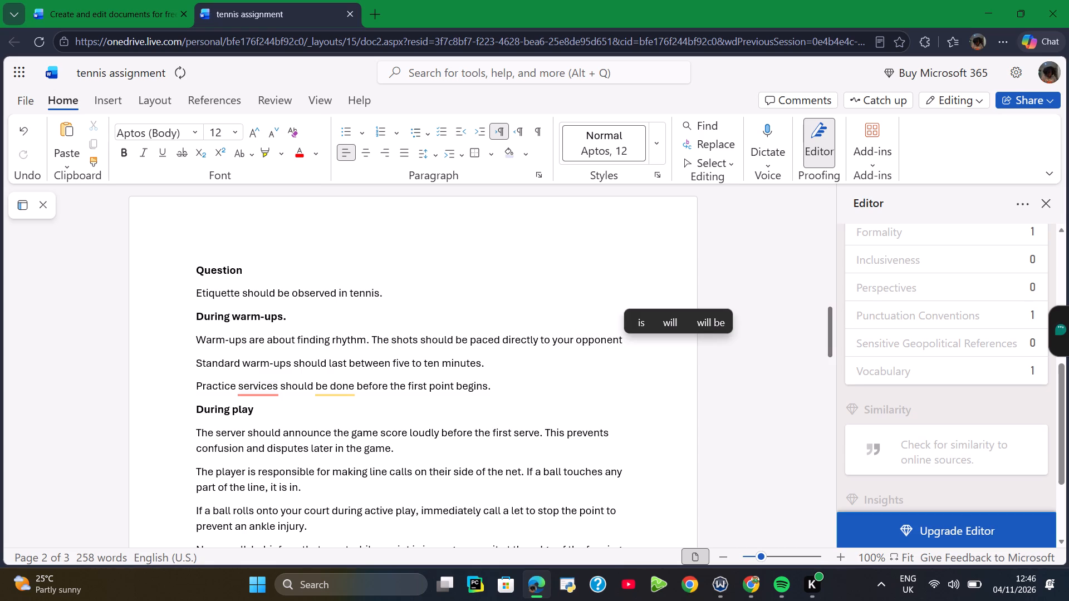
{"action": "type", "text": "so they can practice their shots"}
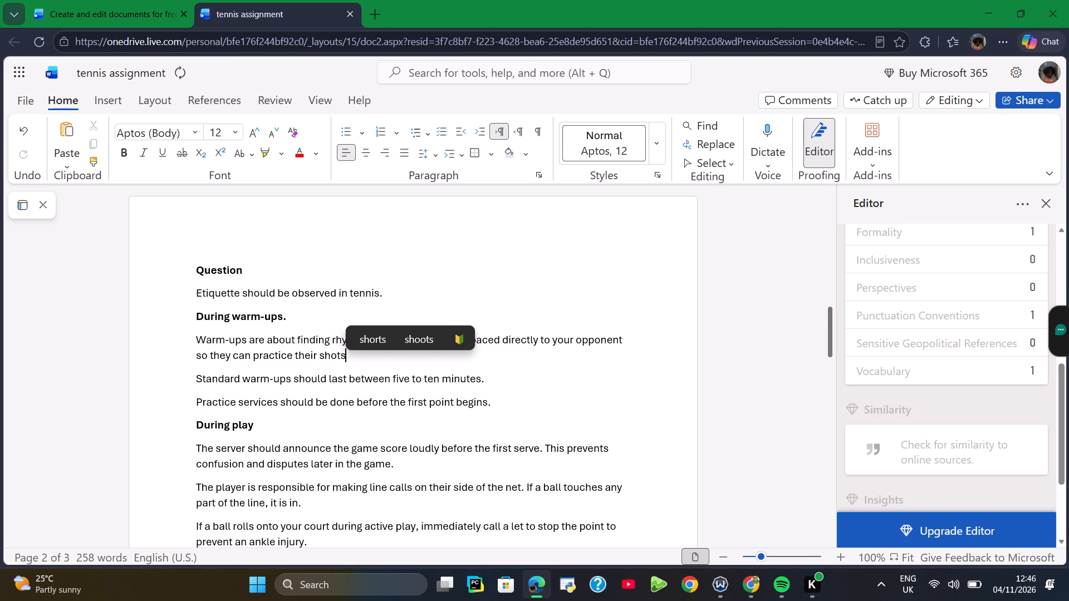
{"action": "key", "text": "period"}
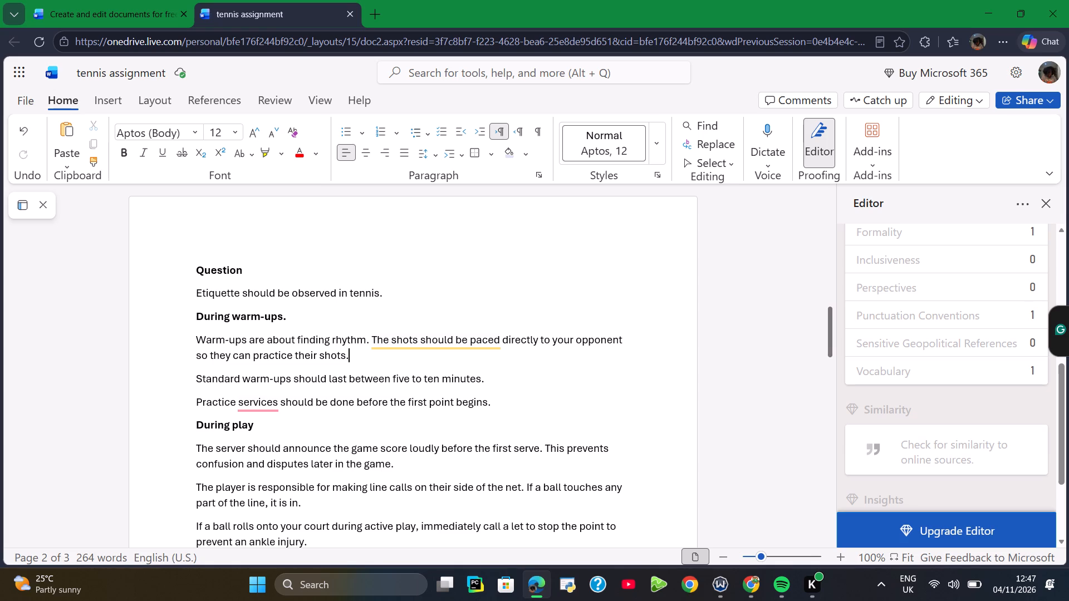
Replace "should be paced" with "should be aimed" in the first warm-ups rule.
{"action": "left_click", "coordinate": [502, 341]}
{"action": "key", "text": "BackSpace"}
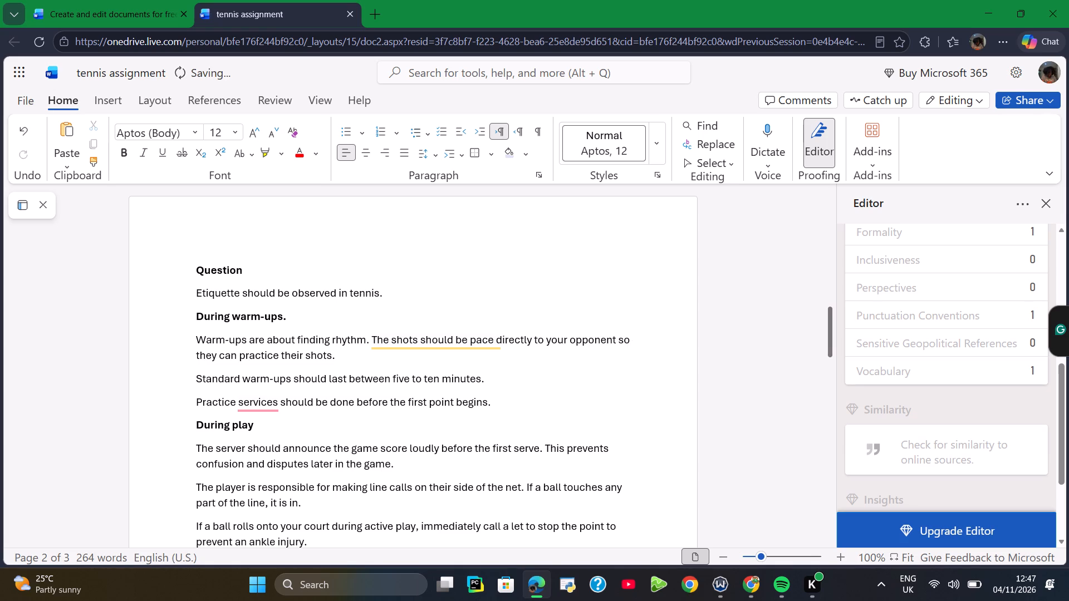
{"action": "key", "text": "BackSpace"}
{"action": "key", "text": "BackSpace"}
{"action": "key", "text": "BackSpace"}
{"action": "key", "text": "BackSpace"}
{"action": "key", "text": "BackSpace"}
{"action": "key", "text": "BackSpace"}
{"action": "key", "text": "BackSpace"}
{"action": "key", "text": "BackSpace"}
{"action": "key", "text": "BackSpace"}
{"action": "key", "text": "BackSpace"}
{"action": "key", "text": "BackSpace"}
{"action": "key", "text": "BackSpace"}
{"action": "key", "text": "BackSpace"}
{"action": "key", "text": "BackSpace"}
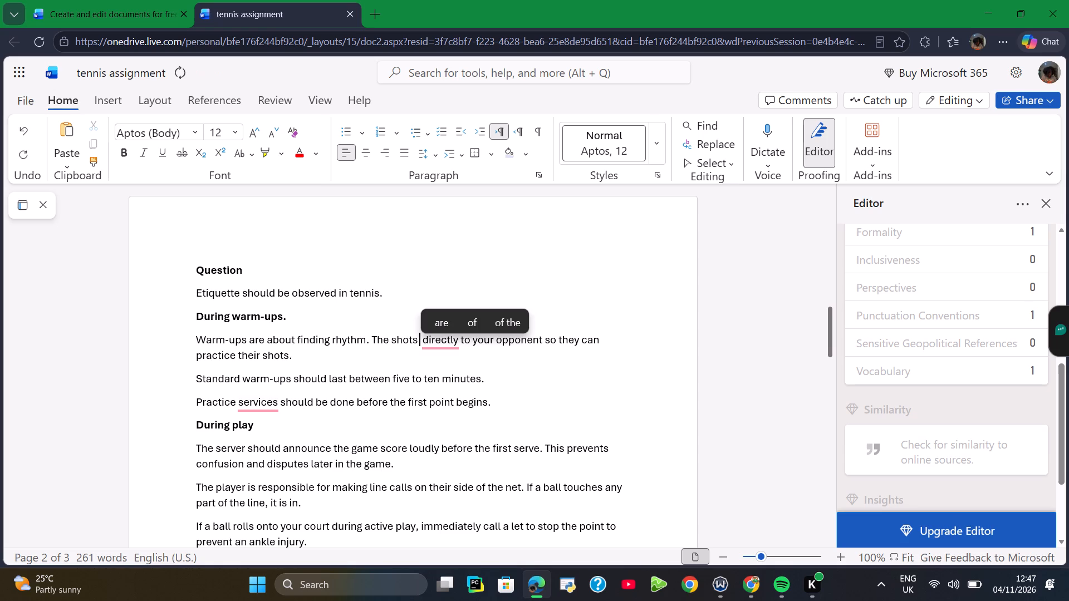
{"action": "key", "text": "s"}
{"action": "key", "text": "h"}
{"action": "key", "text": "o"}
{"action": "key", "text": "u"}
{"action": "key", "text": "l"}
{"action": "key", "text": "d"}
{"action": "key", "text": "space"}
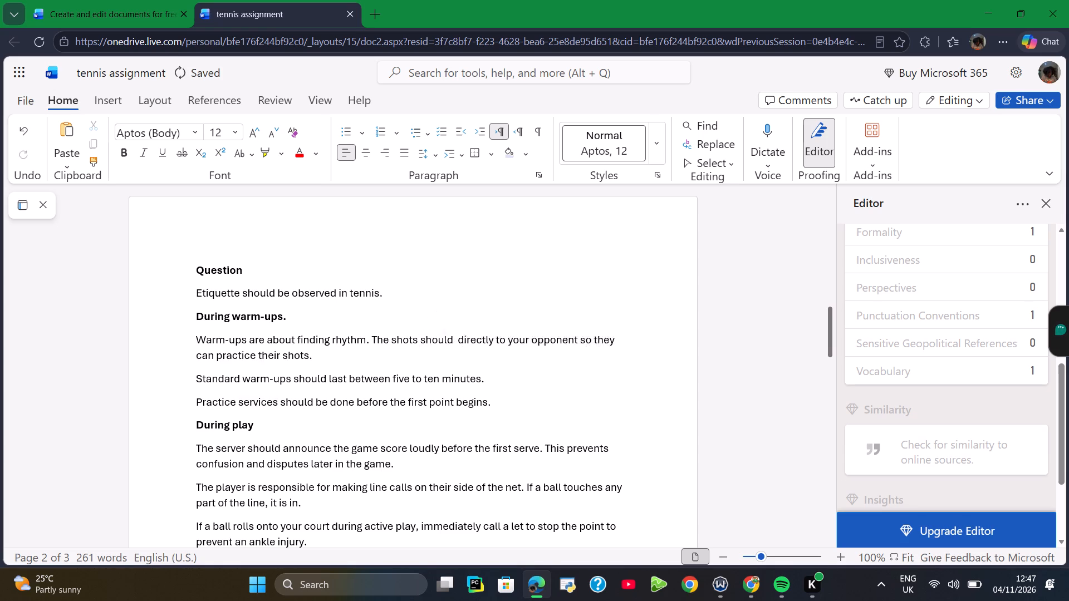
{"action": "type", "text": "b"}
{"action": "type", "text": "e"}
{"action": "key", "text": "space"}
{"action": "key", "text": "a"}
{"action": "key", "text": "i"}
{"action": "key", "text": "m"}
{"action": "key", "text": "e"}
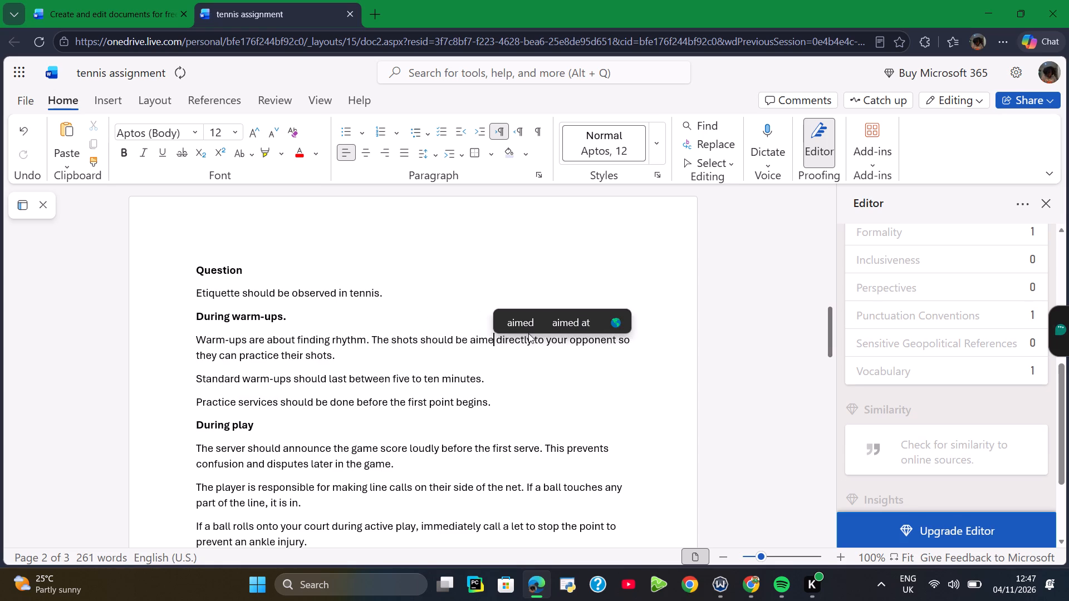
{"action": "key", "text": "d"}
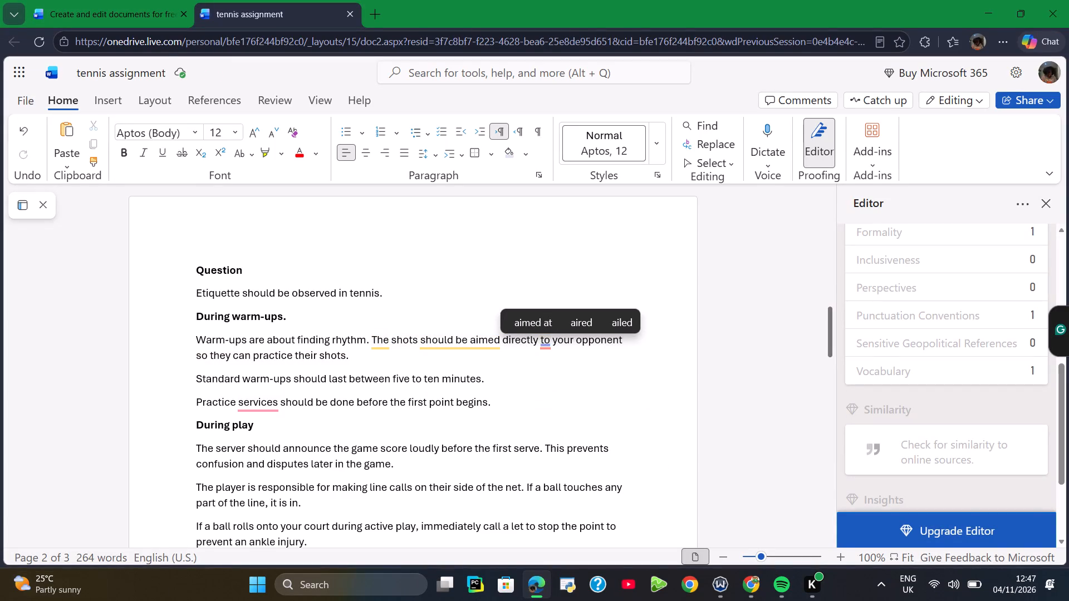
Change "directly to your opponent" to "directly at your opponent" in the first warm-ups rule.
{"action": "left_click", "coordinate": [546, 339]}
{"action": "left_click", "coordinate": [551, 341]}
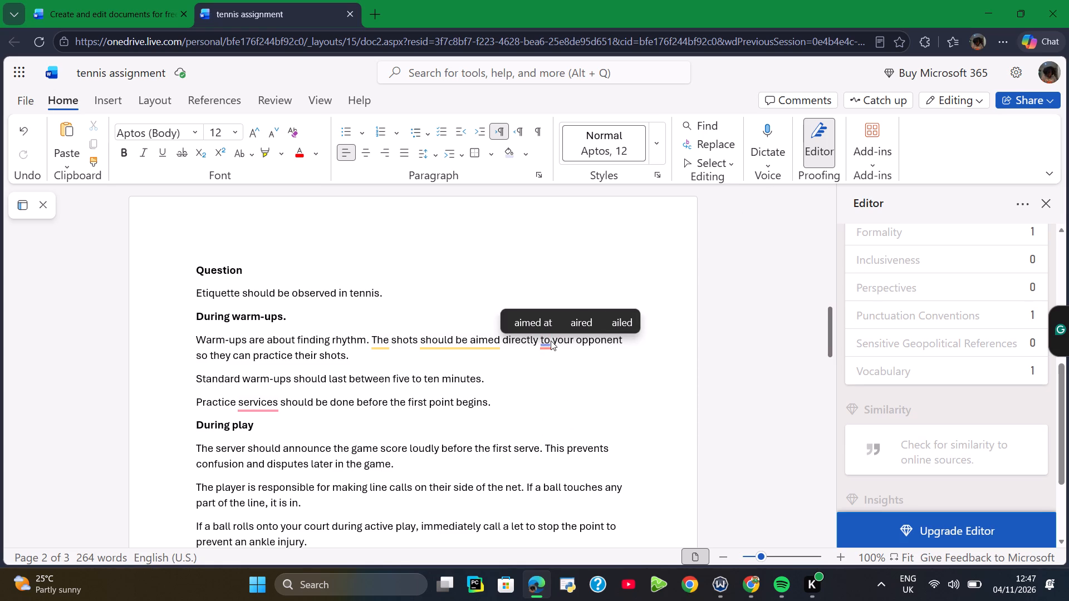
{"action": "left_click_drag", "start_coordinate": [557, 346], "coordinate": [592, 367]}
{"action": "left_click_drag", "start_coordinate": [597, 365], "coordinate": [607, 363]}
{"action": "left_click", "coordinate": [549, 341]}
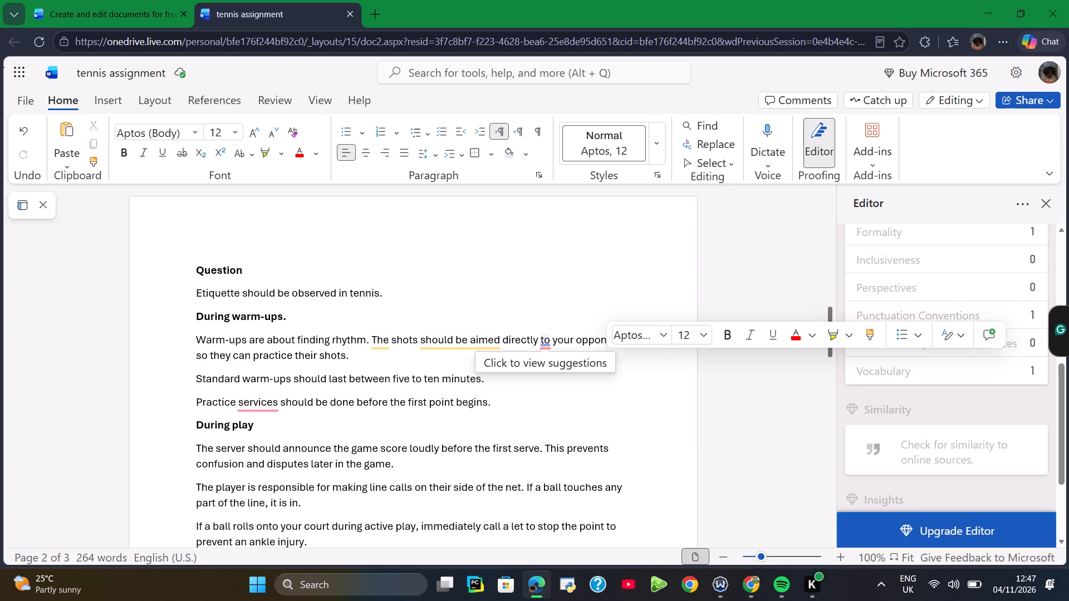
{"action": "key", "text": "BackSpace"}
{"action": "key", "text": "BackSpace"}
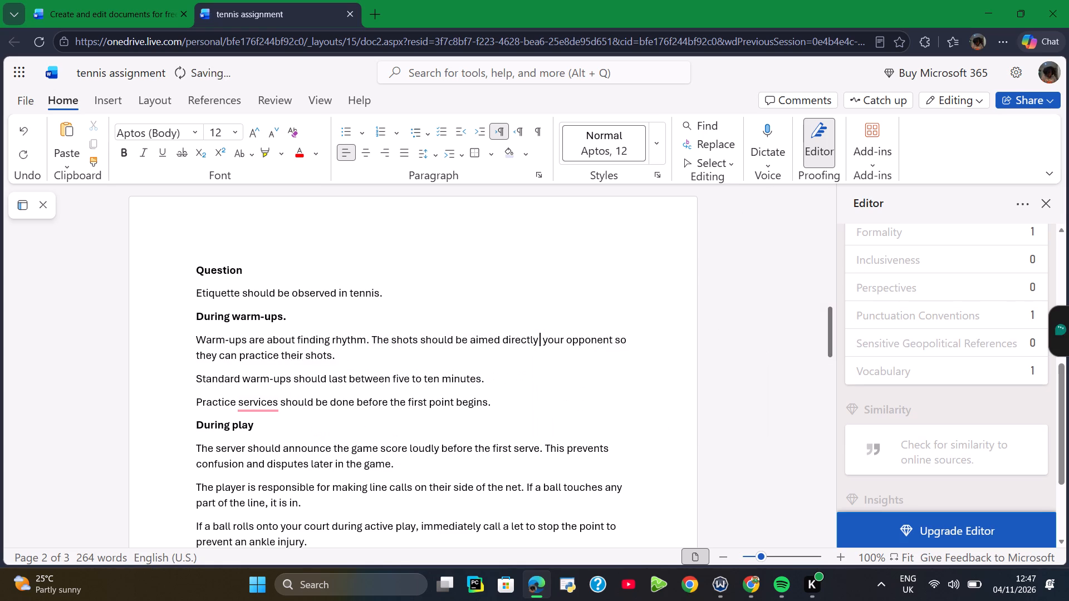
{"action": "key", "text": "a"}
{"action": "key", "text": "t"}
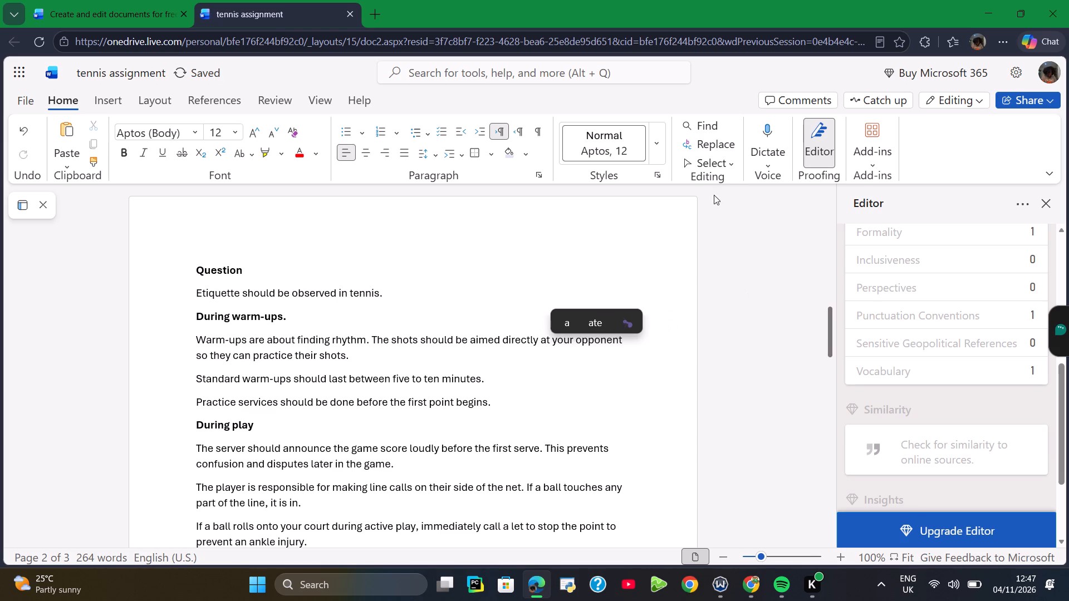
Change "services" to "serve" in the last warm-ups rule about practice before the first point.
{"action": "left_click", "coordinate": [269, 405]}
{"action": "left_click", "coordinate": [266, 441]}
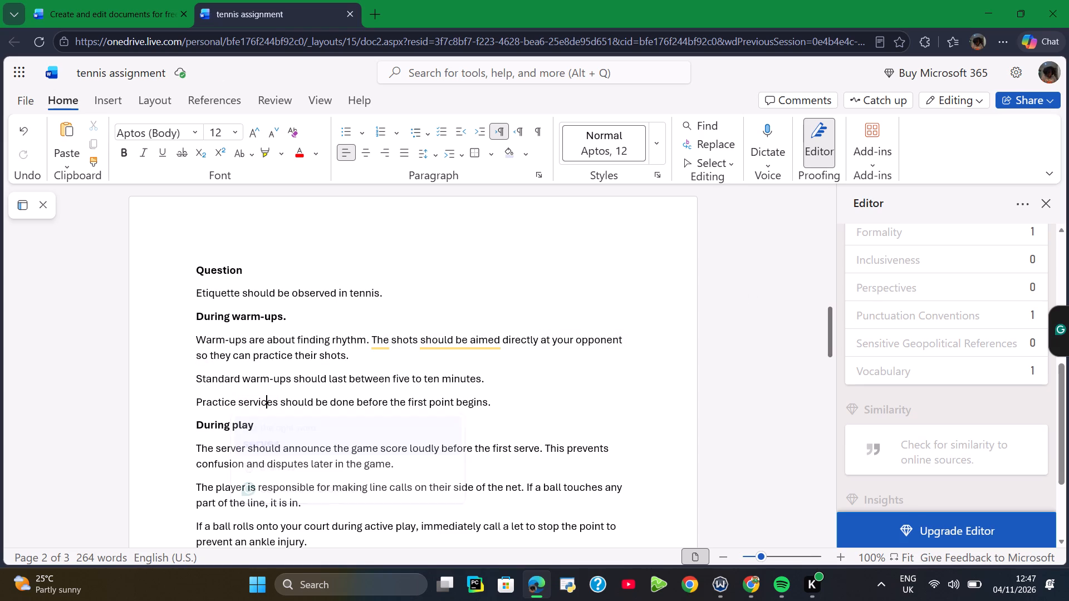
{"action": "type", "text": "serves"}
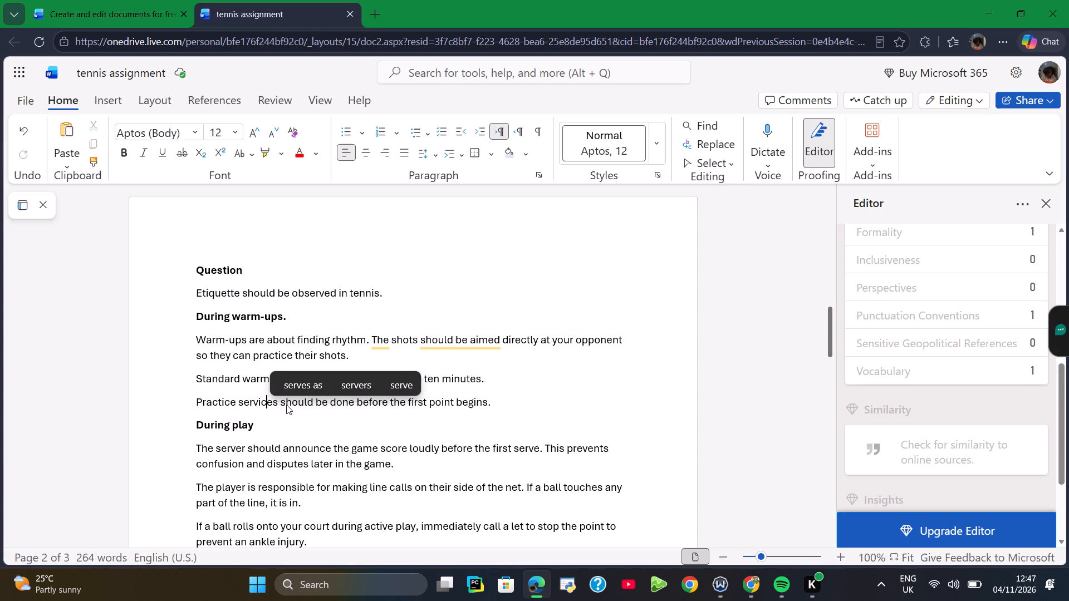
{"action": "left_click", "coordinate": [403, 383]}
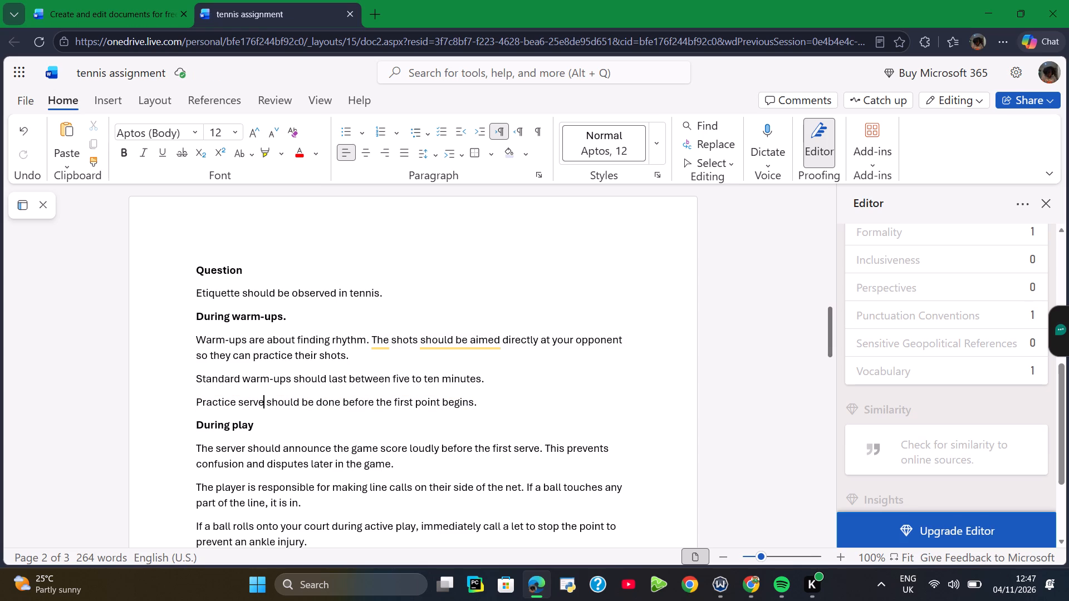
Insert "that" after "Etiquette" in the line below the Question heading.
{"action": "left_click", "coordinate": [238, 295]}
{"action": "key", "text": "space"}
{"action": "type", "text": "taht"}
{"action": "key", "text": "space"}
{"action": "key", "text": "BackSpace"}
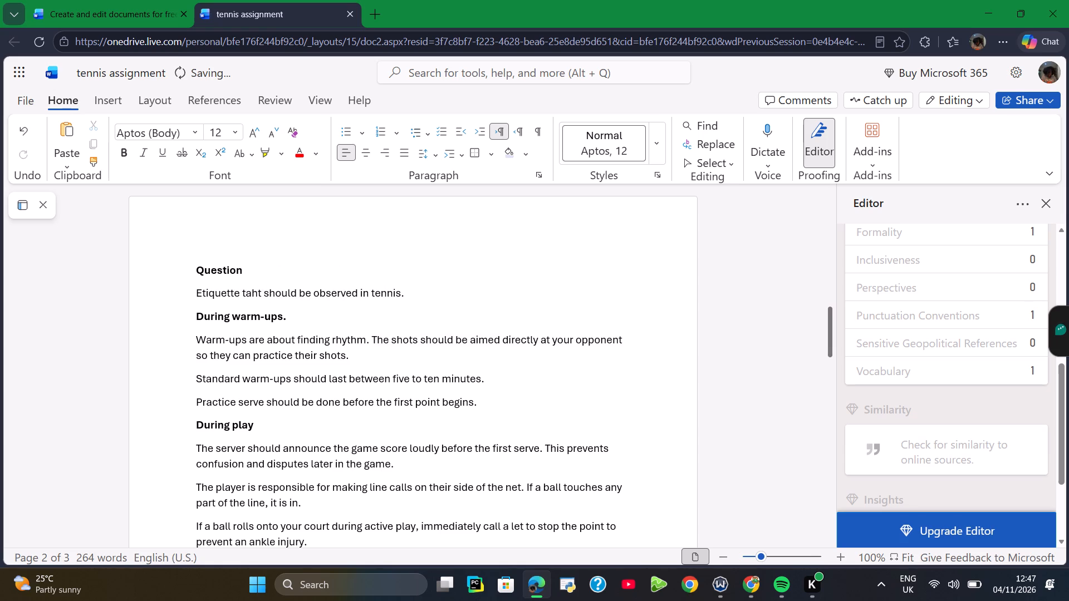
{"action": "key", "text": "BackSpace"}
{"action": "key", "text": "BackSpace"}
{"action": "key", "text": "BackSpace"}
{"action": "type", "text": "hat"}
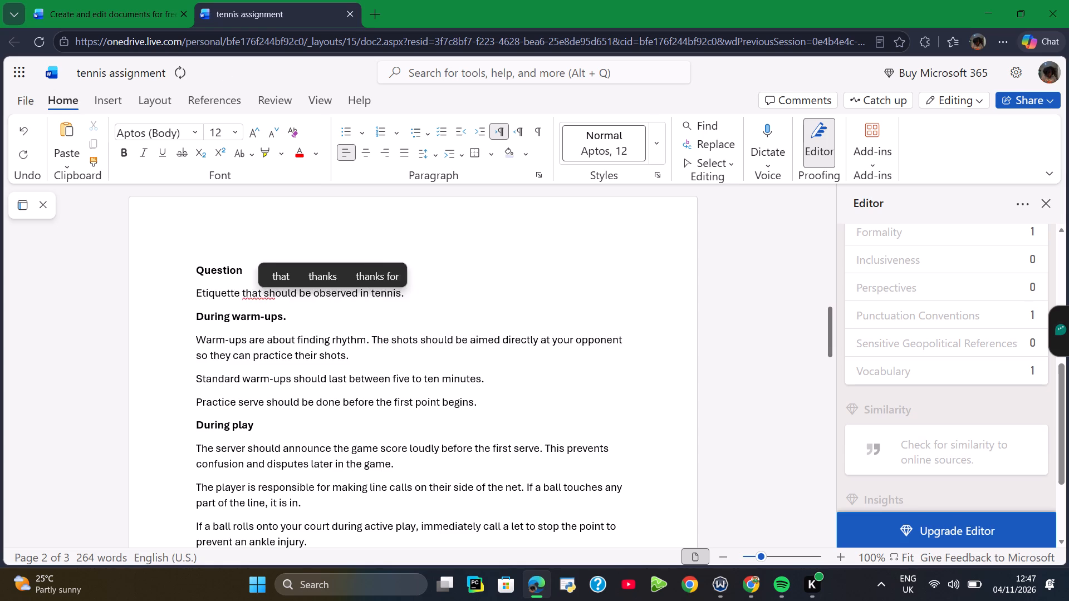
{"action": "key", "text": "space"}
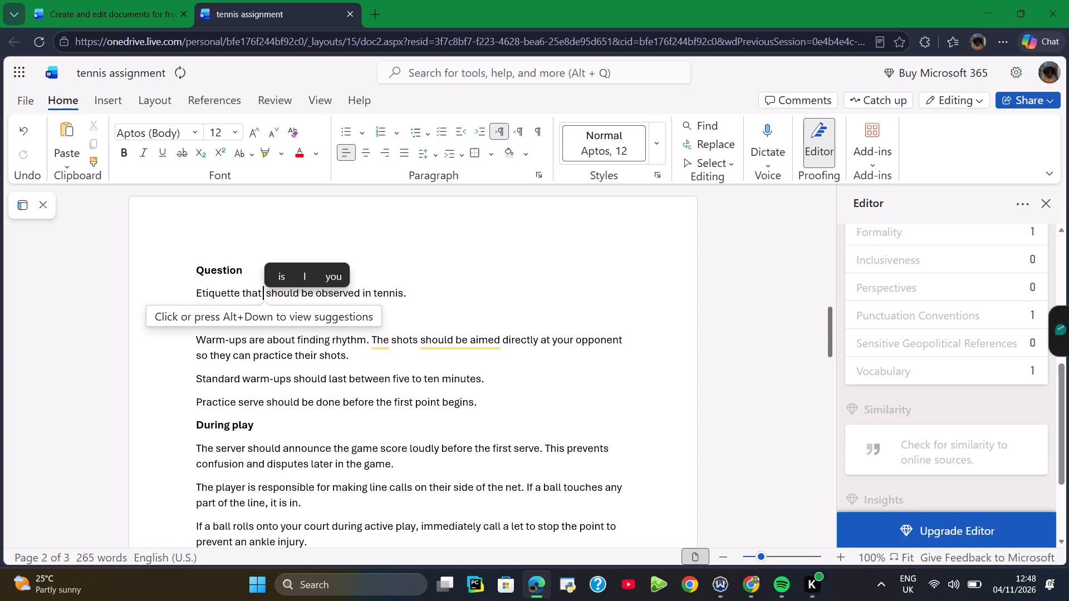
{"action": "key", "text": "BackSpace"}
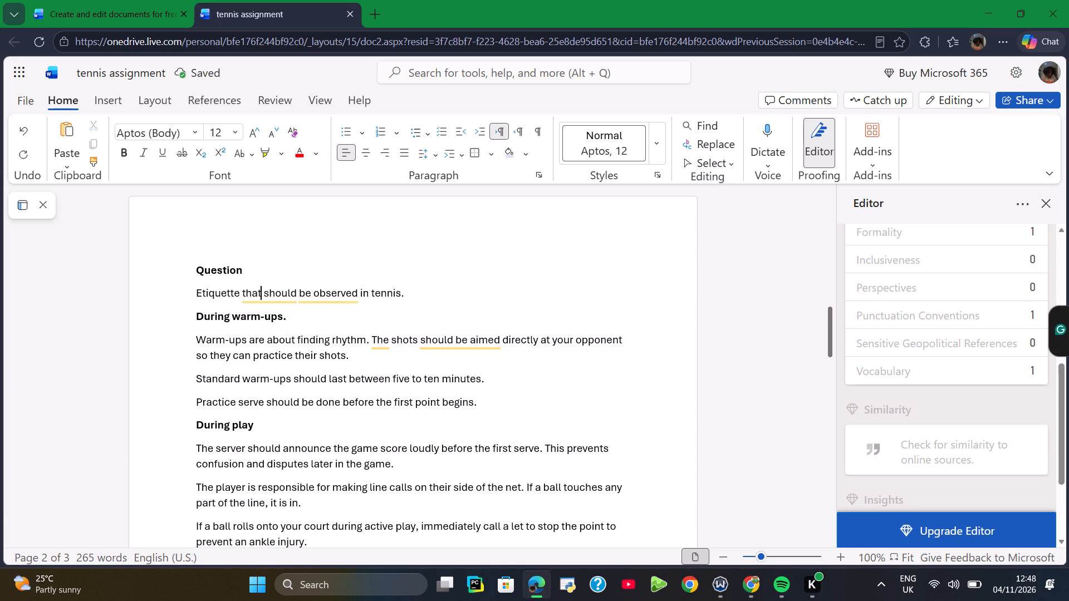
Delete "that should be" from the line below the Question heading, leaving "Etiquette observed in tennis.".
{"action": "left_click", "coordinate": [321, 292]}
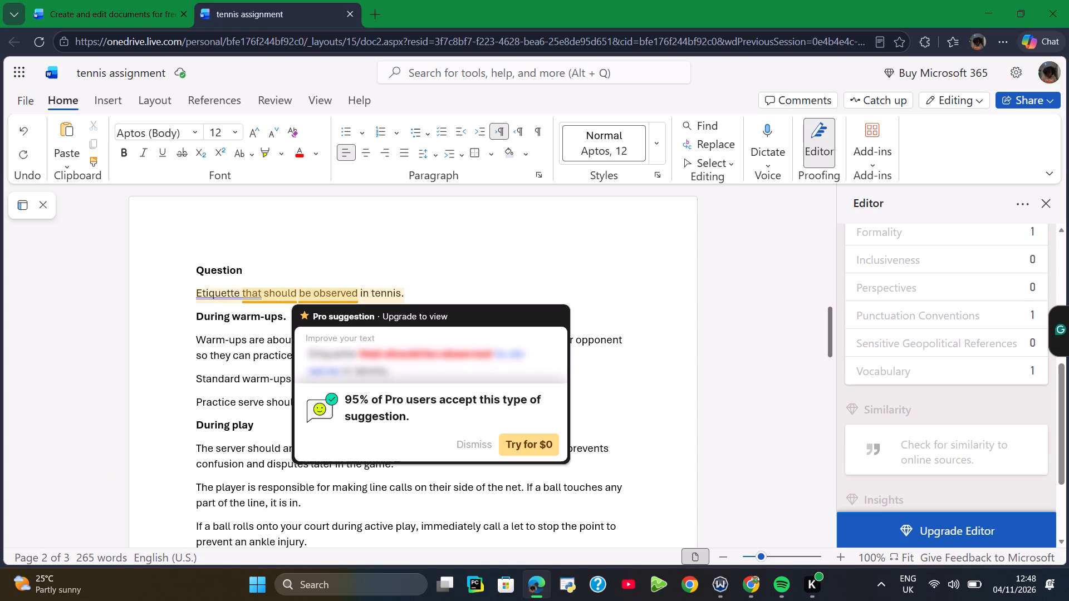
{"action": "left_click", "coordinate": [308, 298]}
{"action": "key", "text": "BackSpace"}
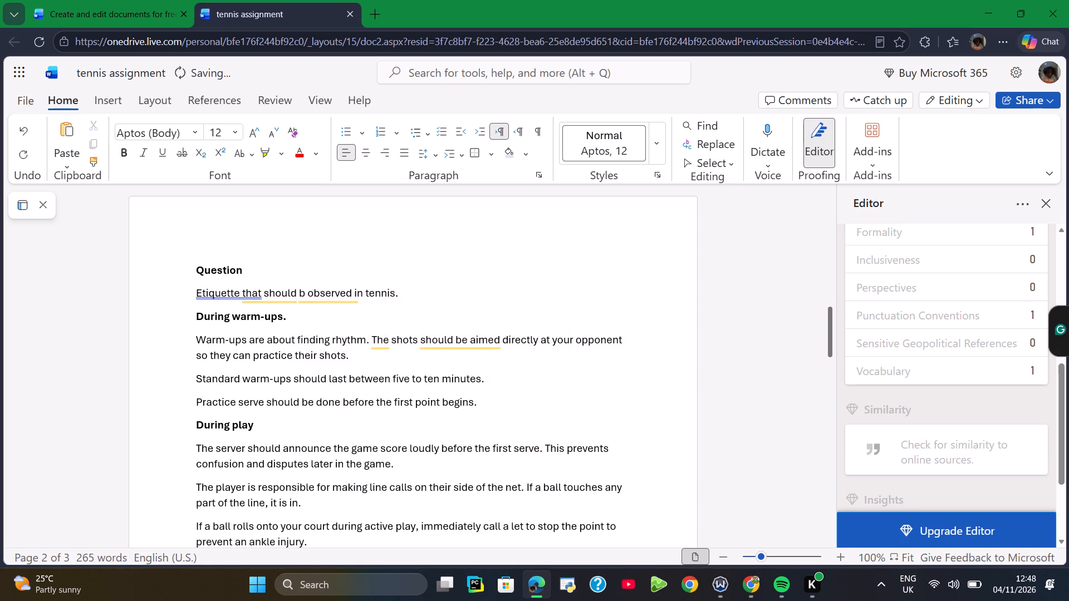
{"action": "key", "text": "BackSpace"}
{"action": "key", "text": "BackSpace"}
{"action": "key", "text": "BackSpace"}
{"action": "key", "text": "BackSpace"}
{"action": "key", "text": "BackSpace"}
{"action": "key", "text": "BackSpace"}
{"action": "key", "text": "BackSpace"}
{"action": "key", "text": "BackSpace"}
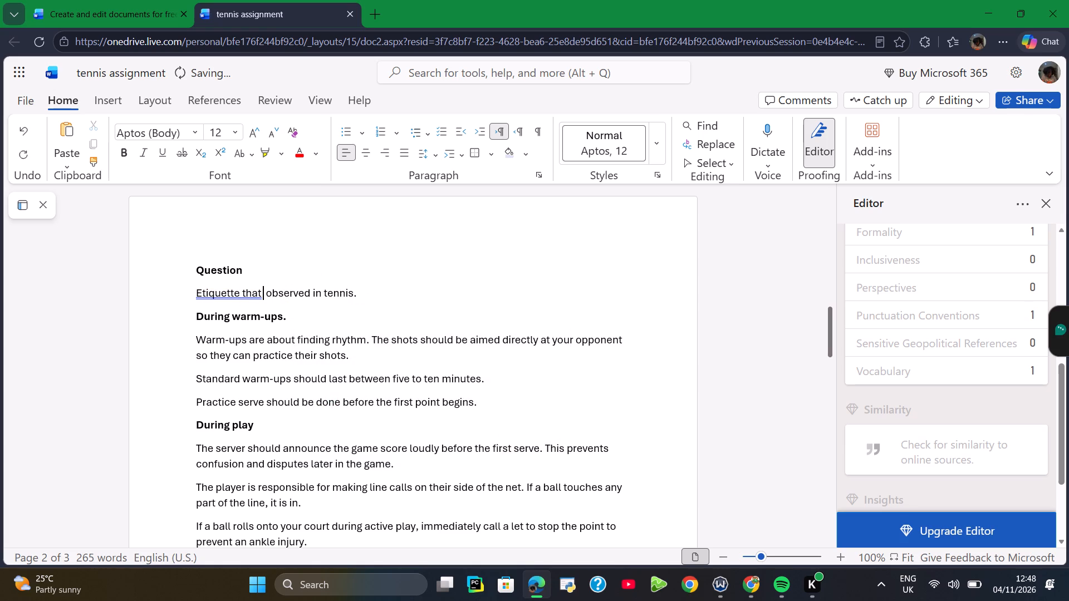
{"action": "key", "text": "BackSpace"}
{"action": "key", "text": "BackSpace"}
{"action": "key", "text": "BackSpace"}
{"action": "key", "text": "BackSpace"}
{"action": "key", "text": "BackSpace"}
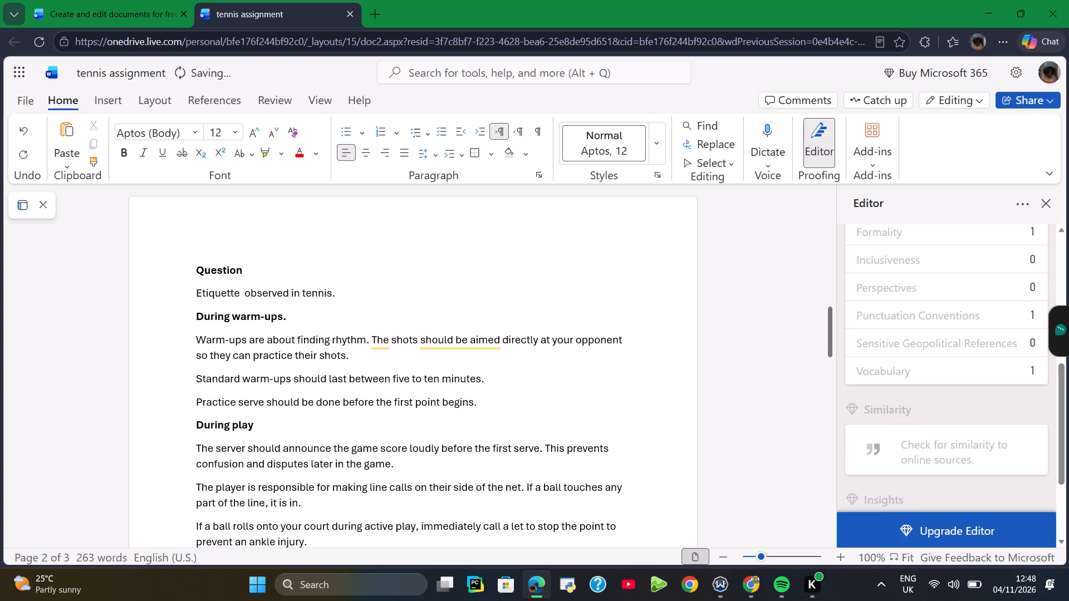
{"action": "key", "text": "BackSpace"}
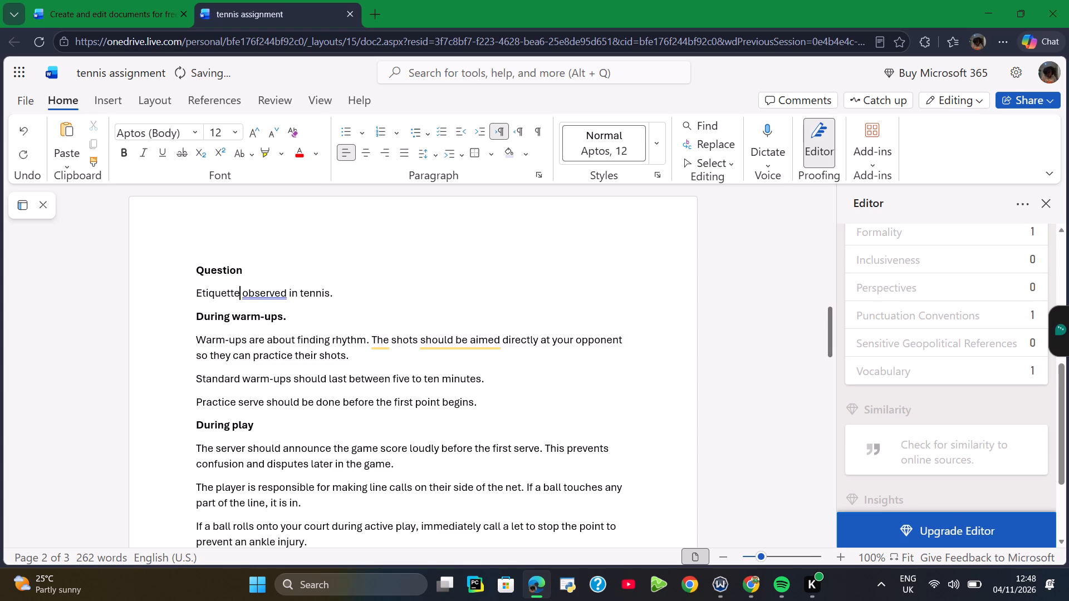
Insert "behaviours that are" after "Etiquette" in the line below the Question heading.
{"action": "left_click", "coordinate": [272, 291]}
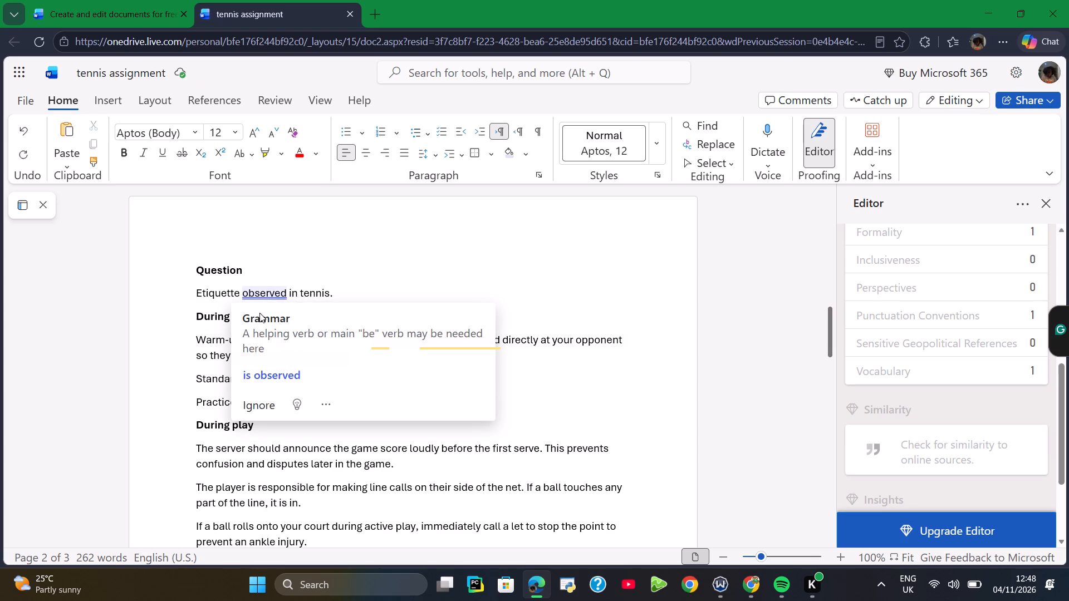
{"action": "left_click", "coordinate": [239, 293]}
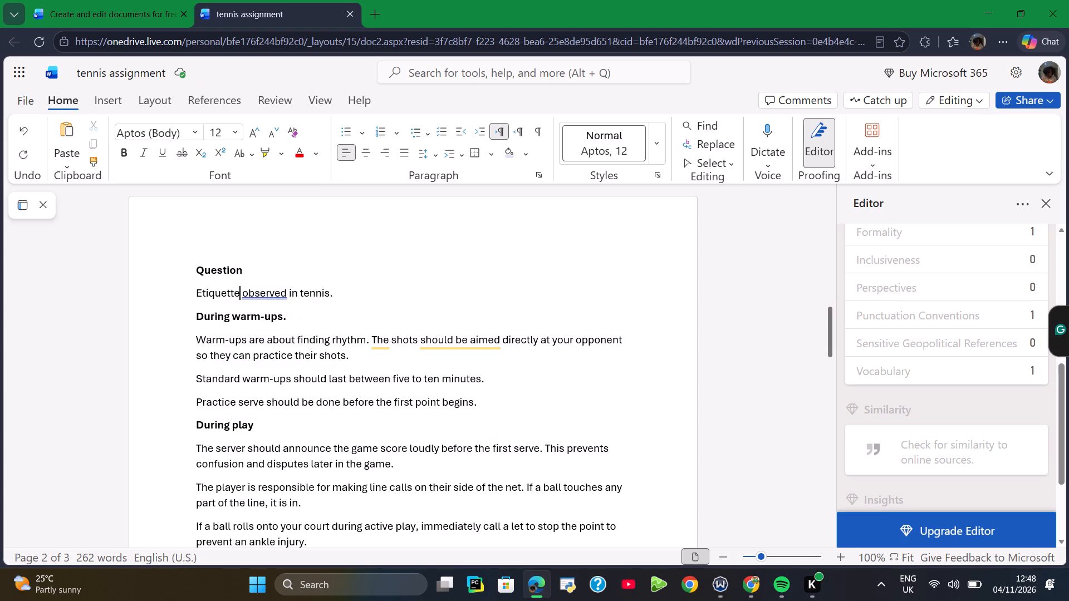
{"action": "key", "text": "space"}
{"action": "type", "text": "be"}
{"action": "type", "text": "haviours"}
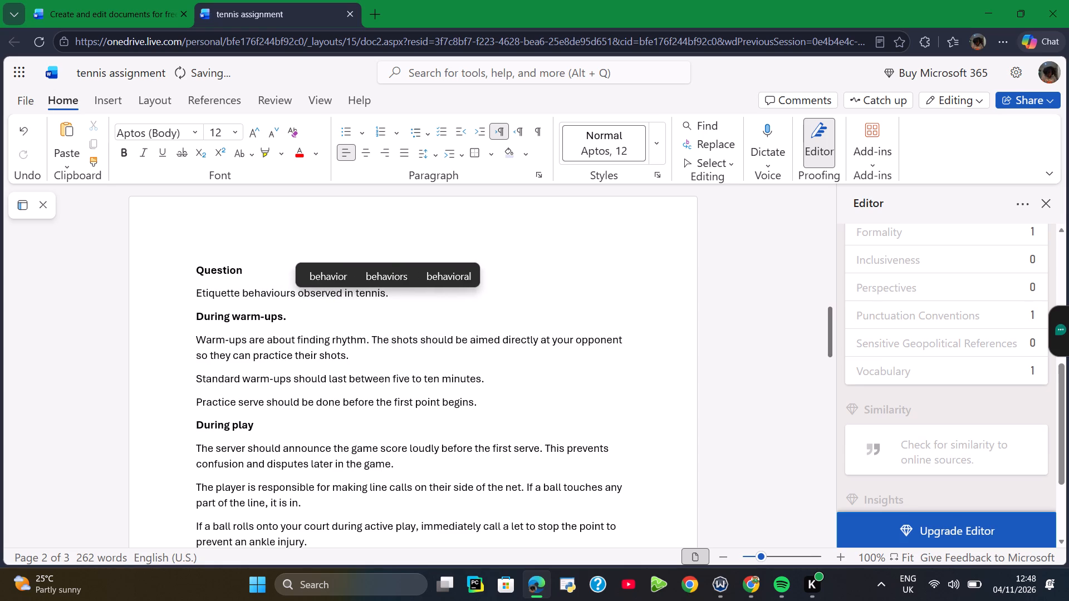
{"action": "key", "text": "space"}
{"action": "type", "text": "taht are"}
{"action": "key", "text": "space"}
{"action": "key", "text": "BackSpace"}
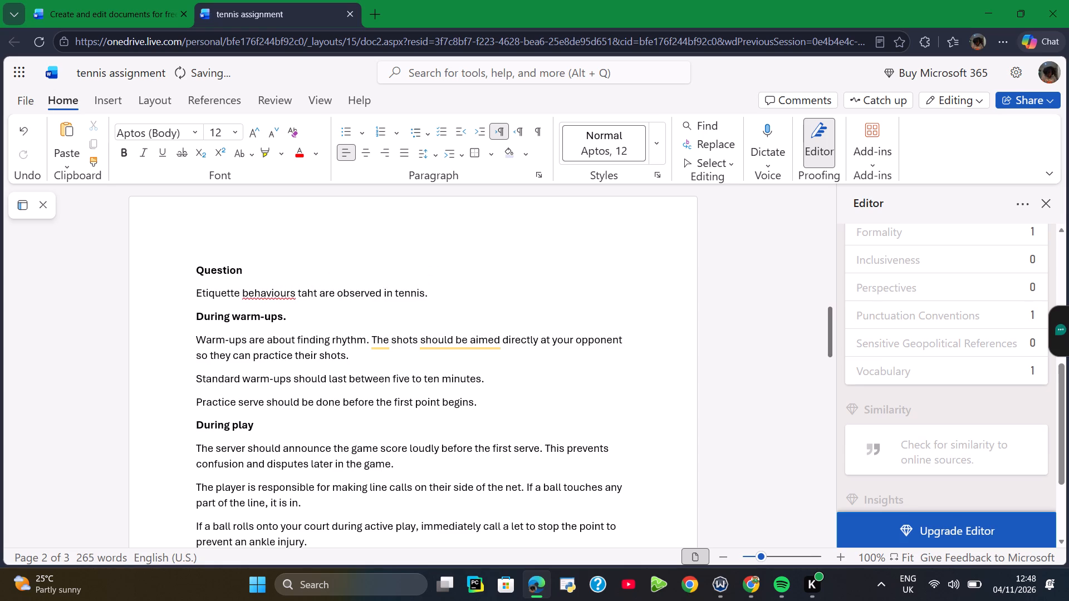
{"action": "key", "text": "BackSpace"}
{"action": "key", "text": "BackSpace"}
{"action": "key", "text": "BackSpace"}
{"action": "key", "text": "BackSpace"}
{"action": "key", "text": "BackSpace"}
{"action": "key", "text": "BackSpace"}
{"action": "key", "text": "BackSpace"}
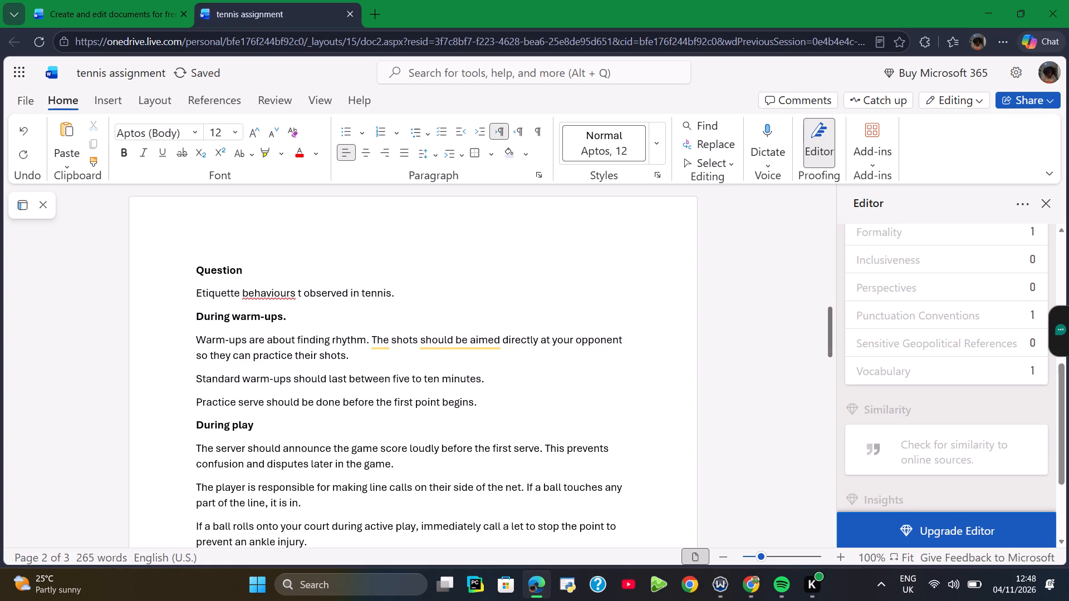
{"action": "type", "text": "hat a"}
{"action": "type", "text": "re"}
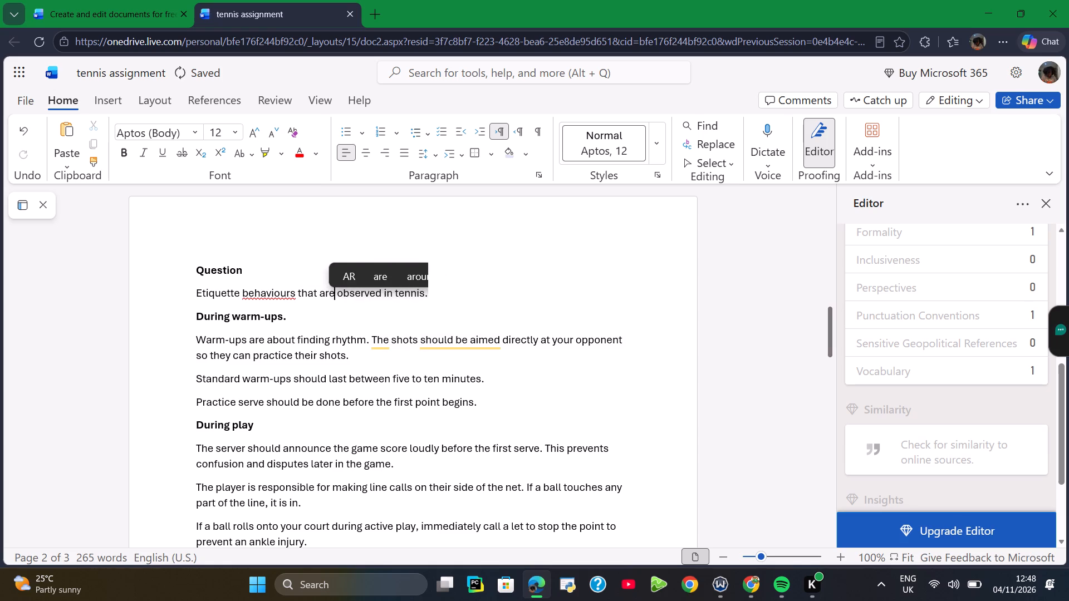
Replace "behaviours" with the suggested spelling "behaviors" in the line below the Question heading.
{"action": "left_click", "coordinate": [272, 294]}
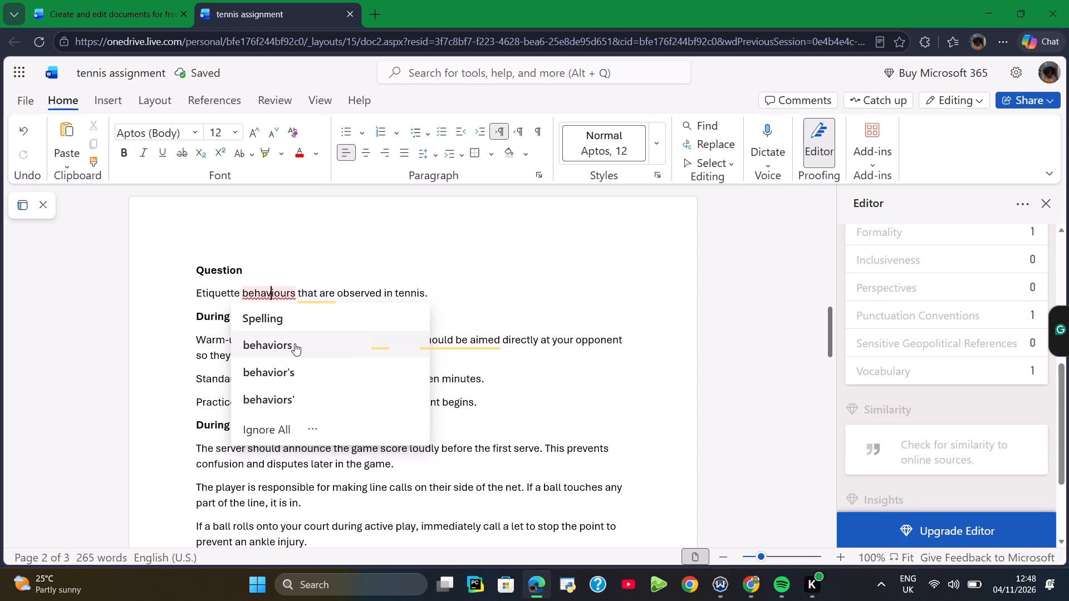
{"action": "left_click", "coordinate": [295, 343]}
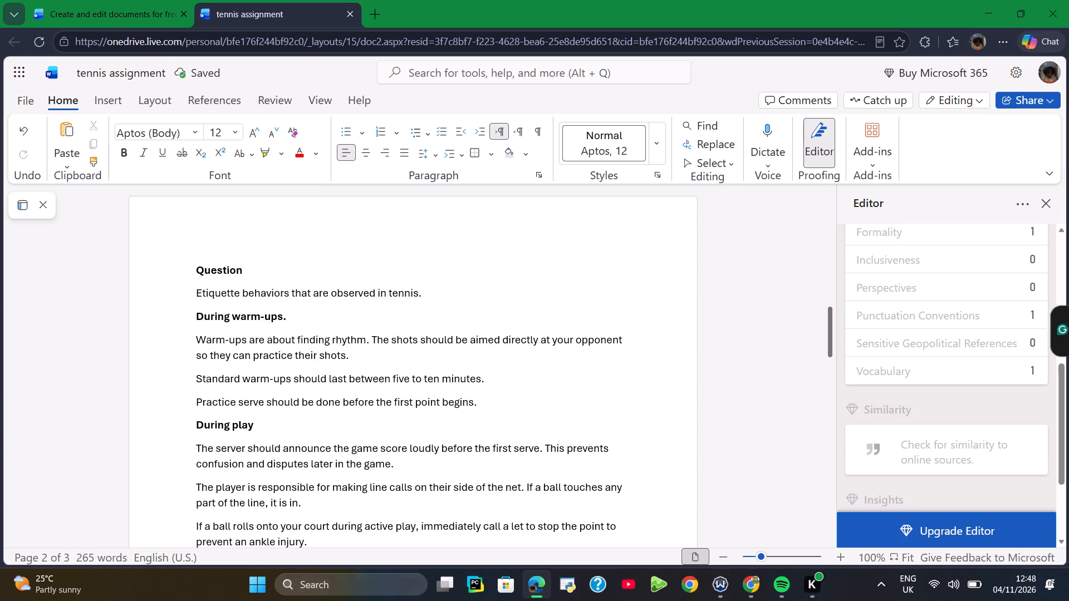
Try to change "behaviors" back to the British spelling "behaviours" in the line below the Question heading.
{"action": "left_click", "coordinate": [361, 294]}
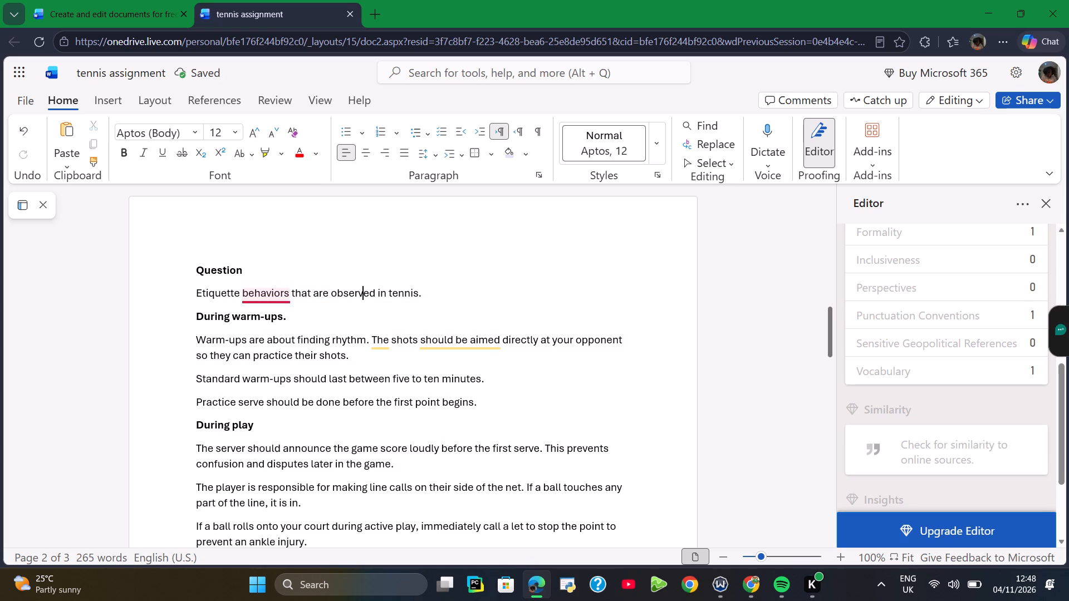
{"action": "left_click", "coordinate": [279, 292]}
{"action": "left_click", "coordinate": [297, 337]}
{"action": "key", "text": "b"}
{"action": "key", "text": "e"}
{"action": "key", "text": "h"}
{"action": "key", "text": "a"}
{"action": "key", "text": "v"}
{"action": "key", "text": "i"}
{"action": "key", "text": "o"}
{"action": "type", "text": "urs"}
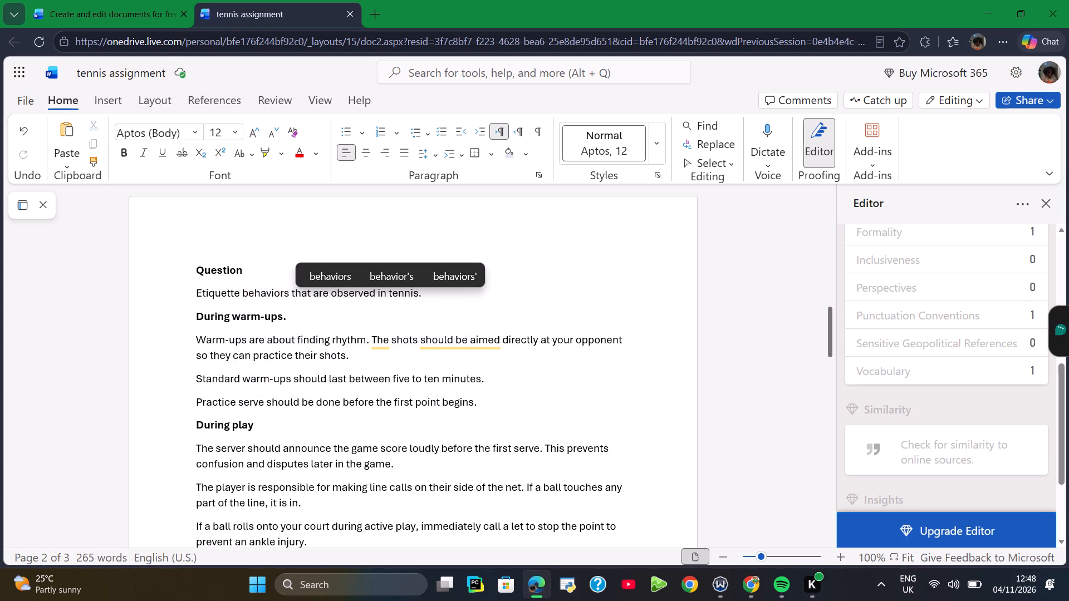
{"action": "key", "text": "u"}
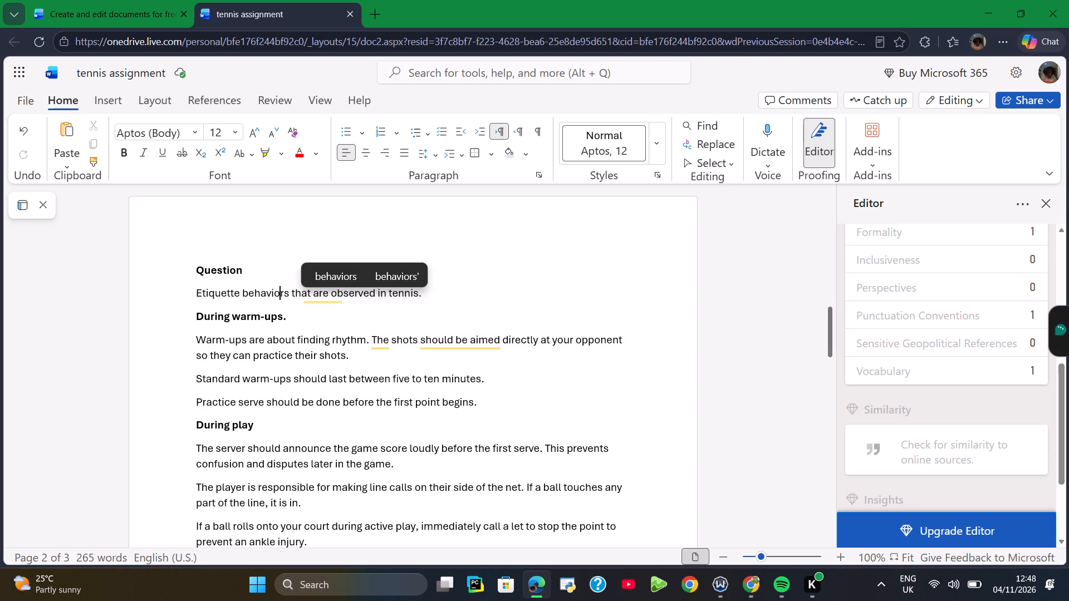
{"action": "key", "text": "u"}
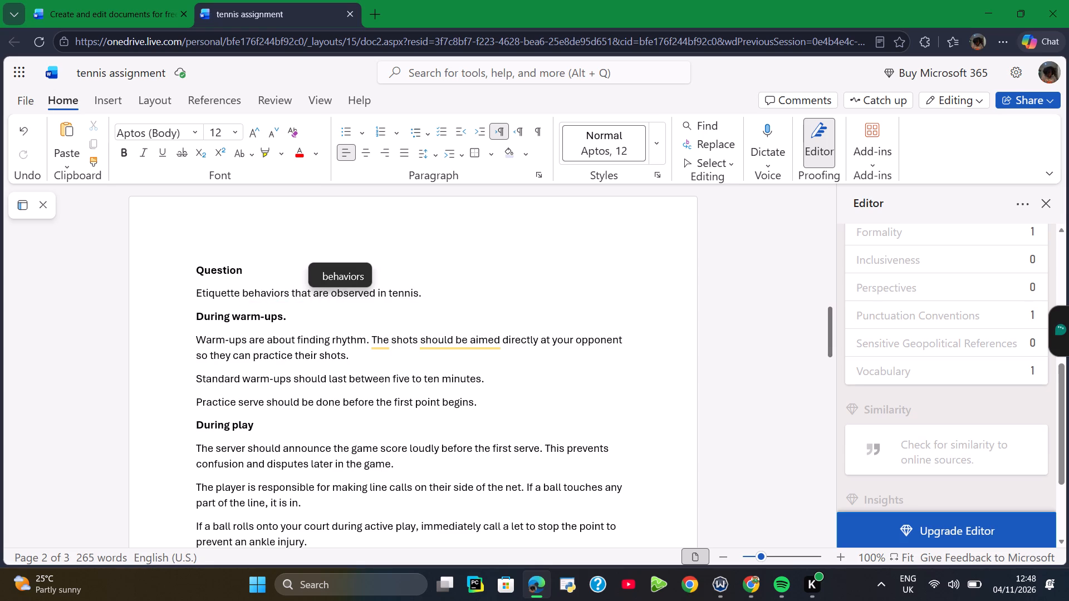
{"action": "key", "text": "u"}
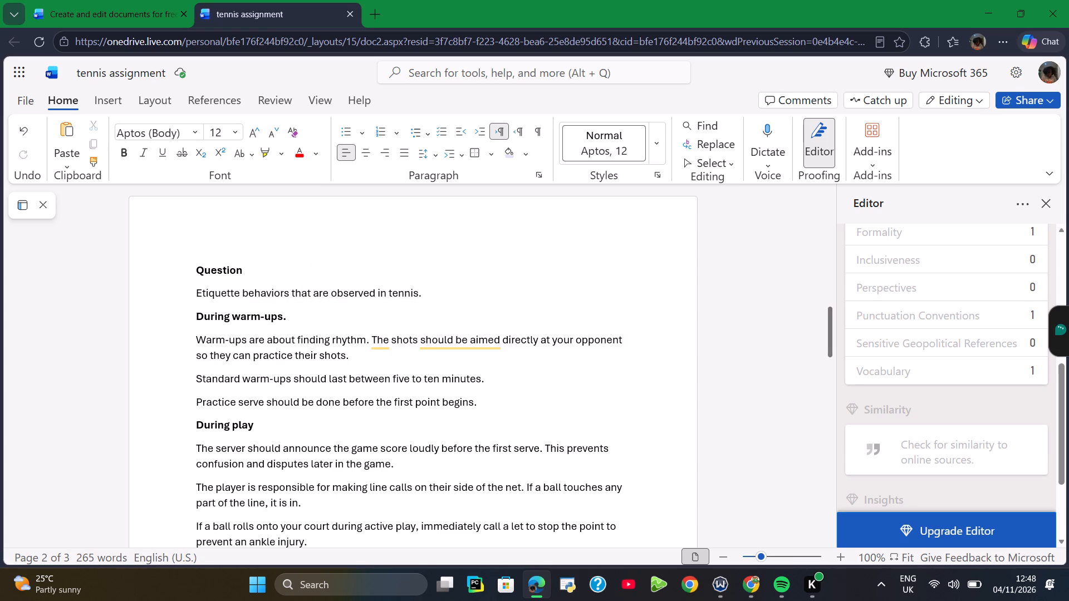
Restore the British spelling "behaviours" in the line below the Question heading.
{"action": "left_click", "coordinate": [278, 299]}
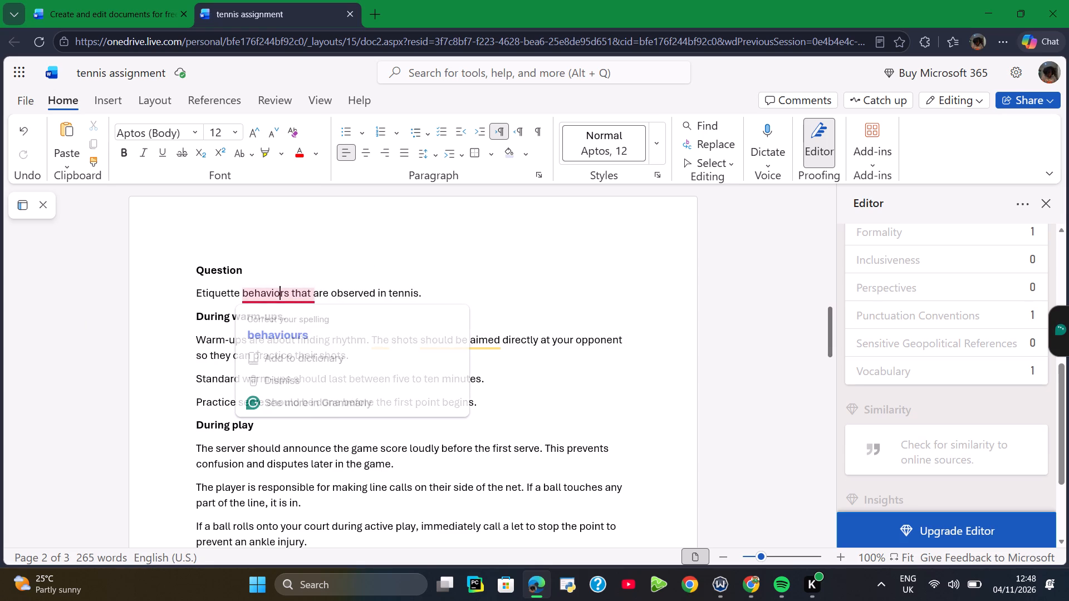
{"action": "left_click", "coordinate": [301, 339]}
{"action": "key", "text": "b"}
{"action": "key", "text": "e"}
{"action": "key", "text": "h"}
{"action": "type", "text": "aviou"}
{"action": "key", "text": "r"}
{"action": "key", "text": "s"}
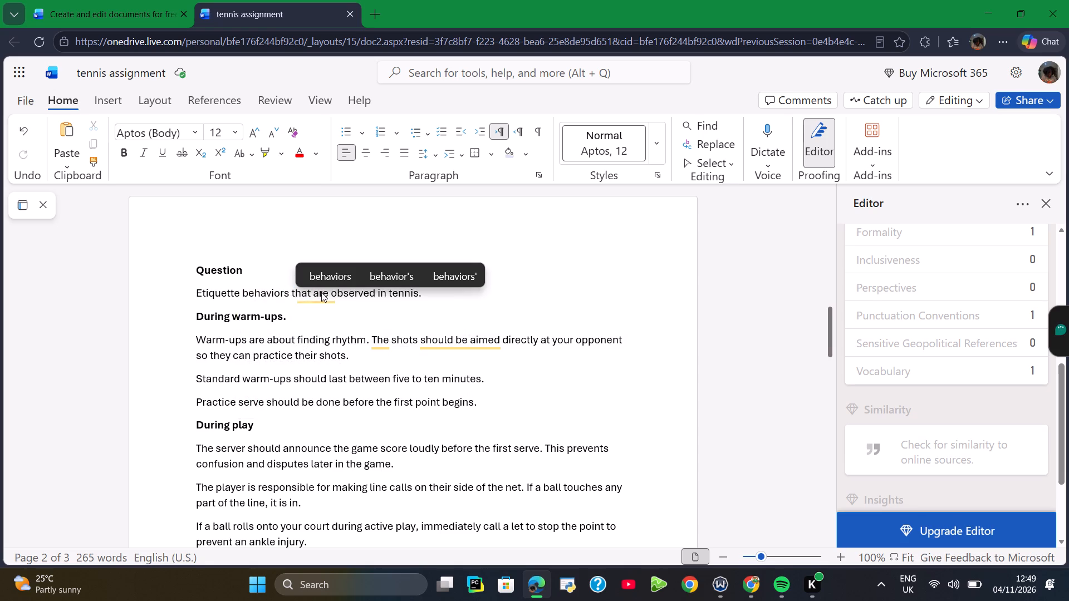
{"action": "left_click", "coordinate": [278, 291]}
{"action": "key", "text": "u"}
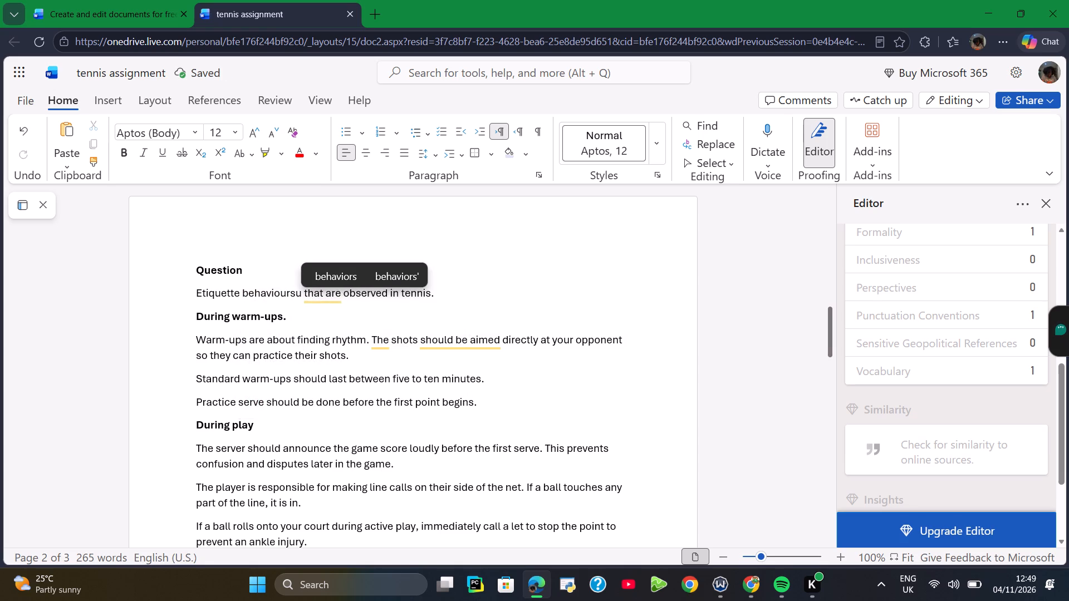
{"action": "key", "text": "BackSpace"}
{"action": "key", "text": "BackSpace"}
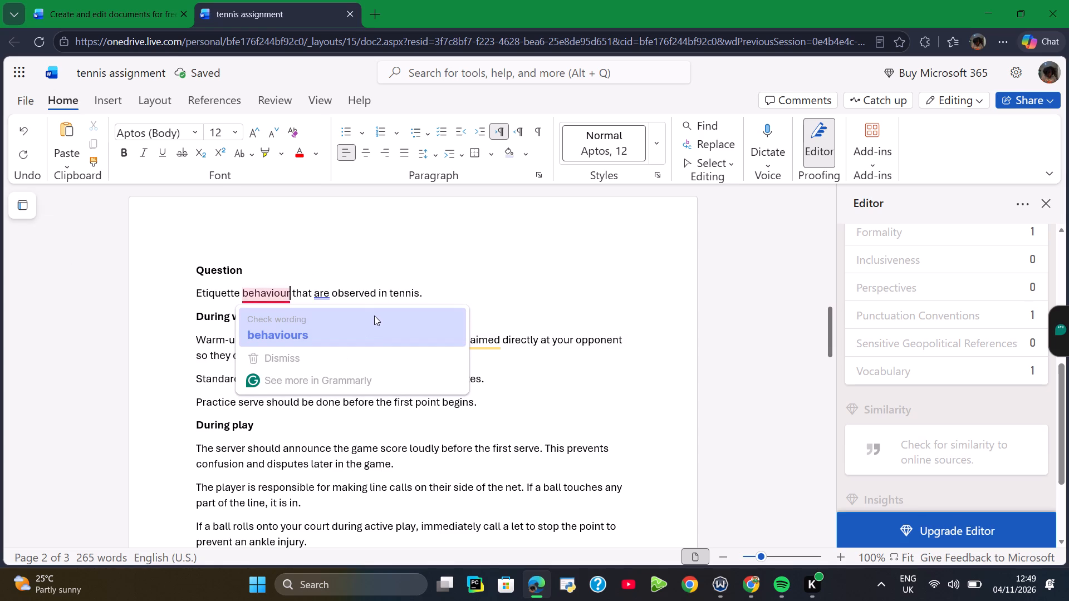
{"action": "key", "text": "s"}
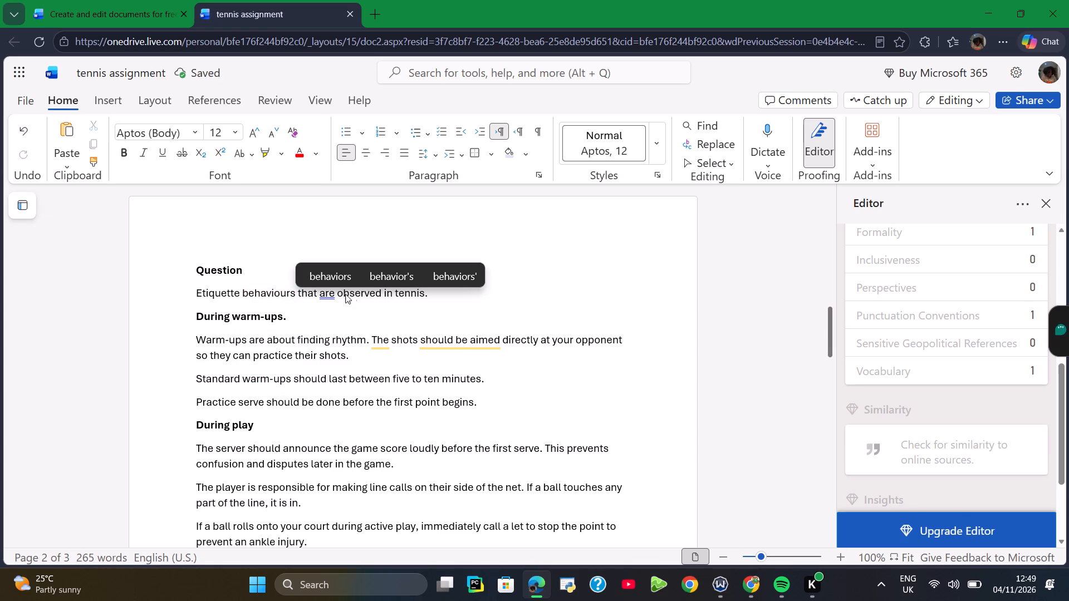
Delete "that are" from the question line so that it reads "Etiquette behaviours observed in tennis.".
{"action": "left_click", "coordinate": [335, 292]}
{"action": "left_click", "coordinate": [332, 289]}
{"action": "left_click", "coordinate": [512, 289]}
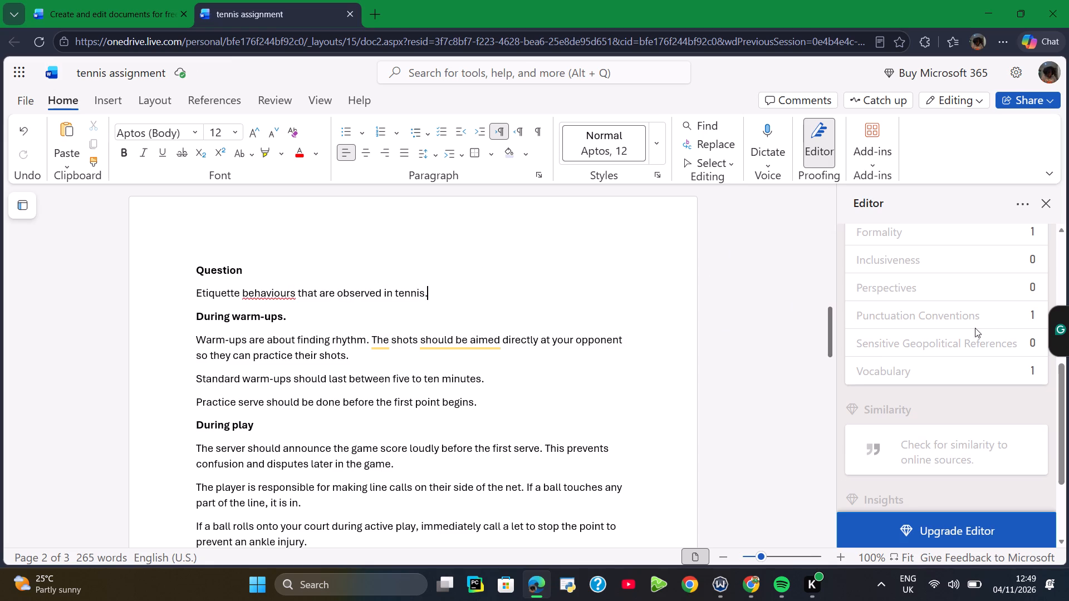
{"action": "left_click", "coordinate": [336, 291]}
{"action": "key", "text": "BackSpace"}
{"action": "key", "text": "BackSpace"}
{"action": "key", "text": "BackSpace"}
{"action": "key", "text": "BackSpace"}
{"action": "key", "text": "BackSpace"}
{"action": "key", "text": "BackSpace"}
{"action": "key", "text": "BackSpace"}
{"action": "key", "text": "BackSpace"}
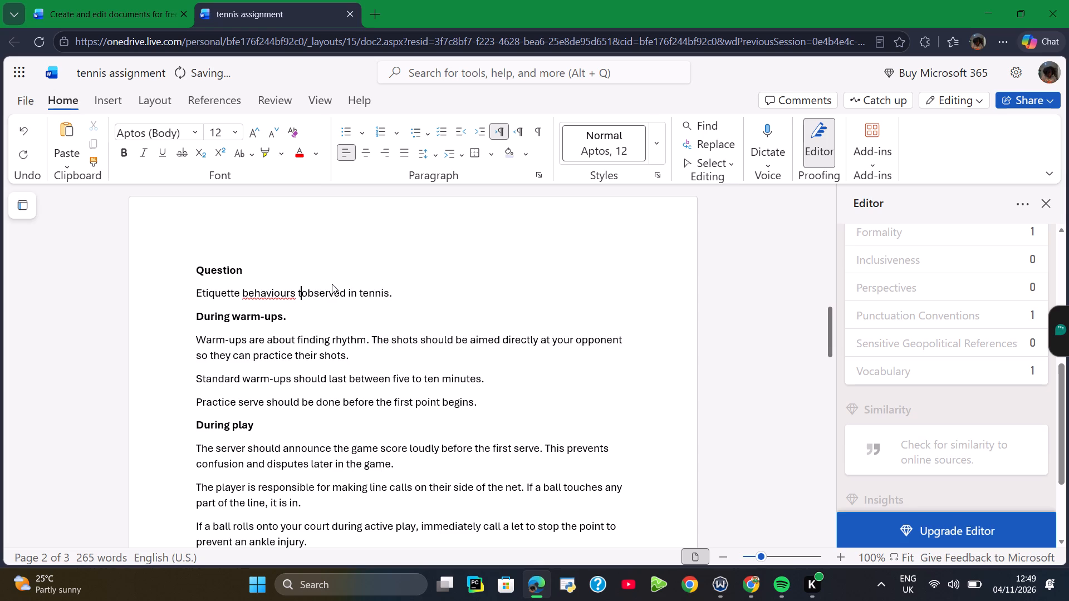
{"action": "key", "text": "BackSpace"}
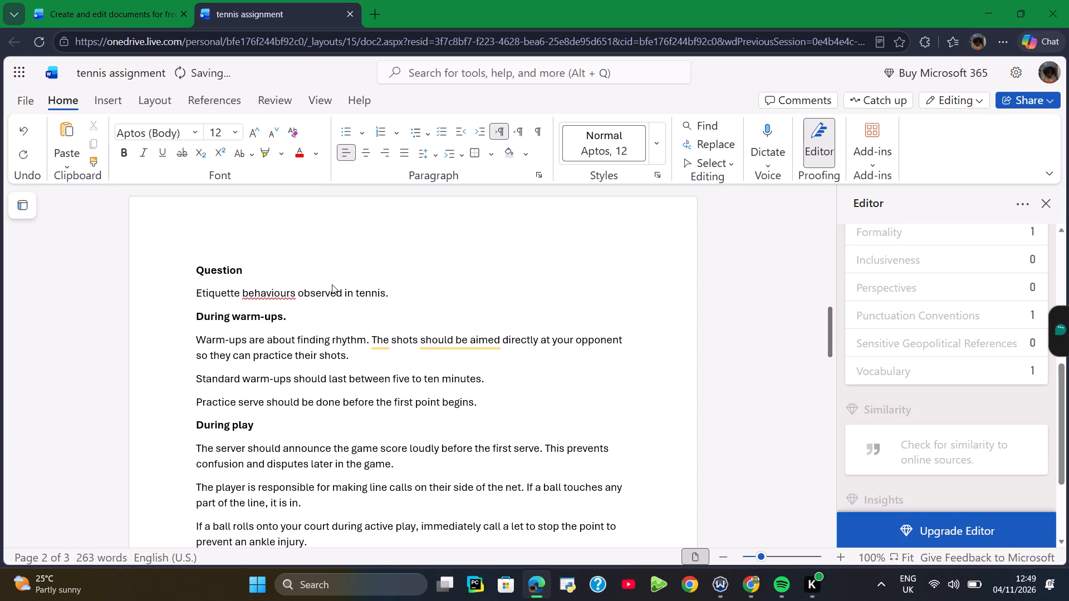
Correct the misspelled "behinf" to "behind" in the During play rule about walking past another court.
{"action": "left_click", "coordinate": [832, 378]}
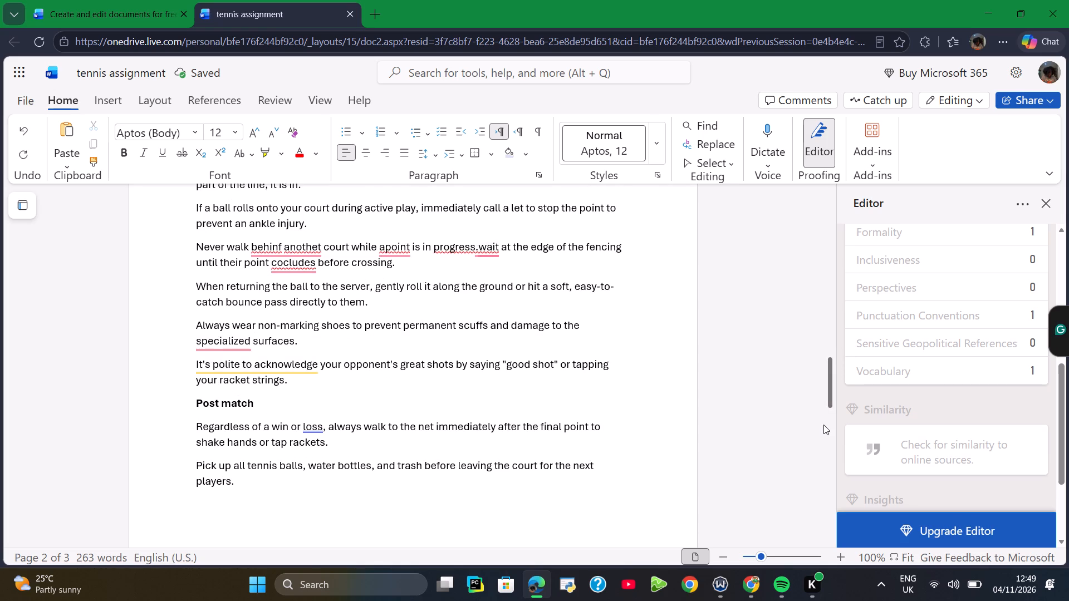
{"action": "left_click", "coordinate": [830, 430]}
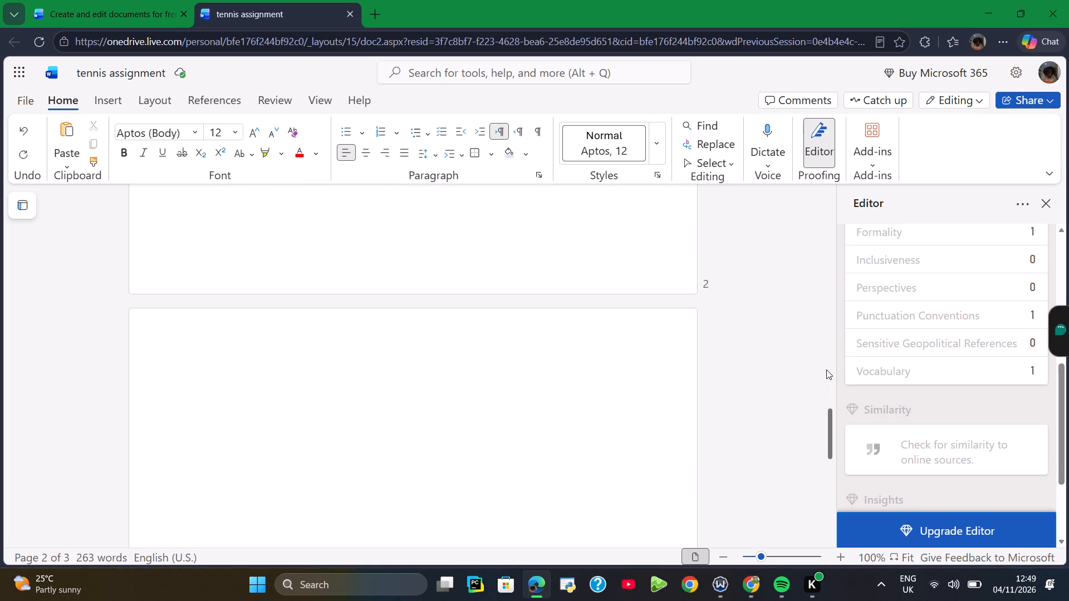
{"action": "left_click", "coordinate": [834, 370]}
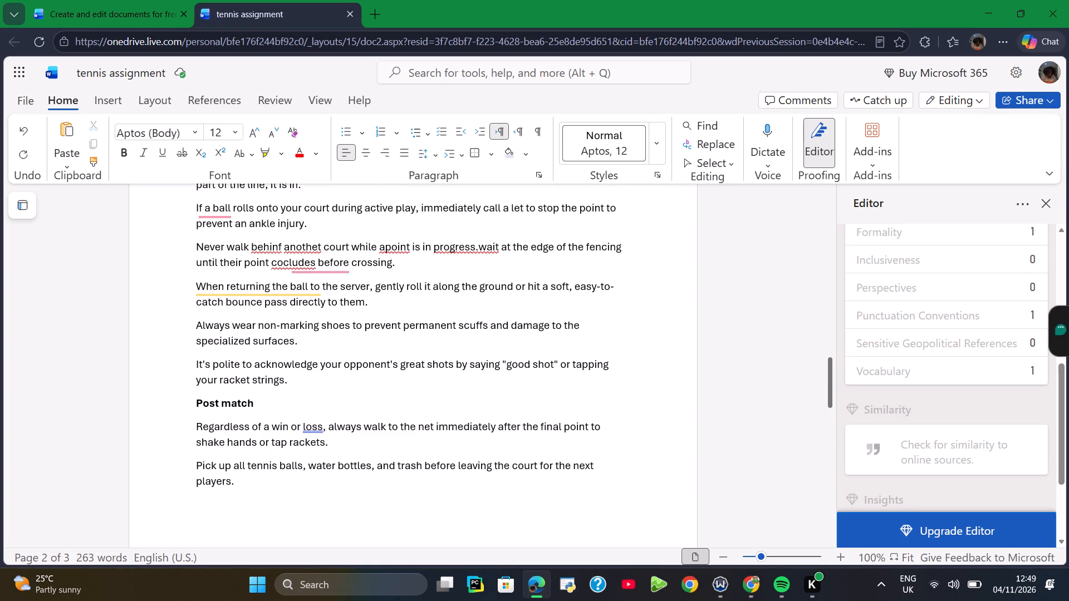
{"action": "left_click", "coordinate": [285, 250]}
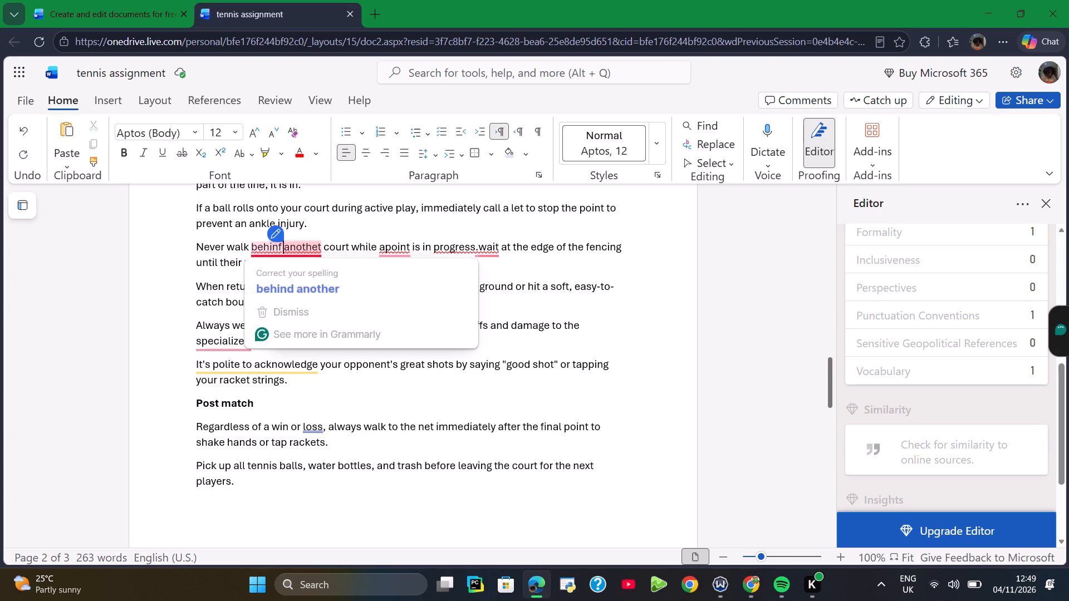
{"action": "left_click", "coordinate": [295, 282]}
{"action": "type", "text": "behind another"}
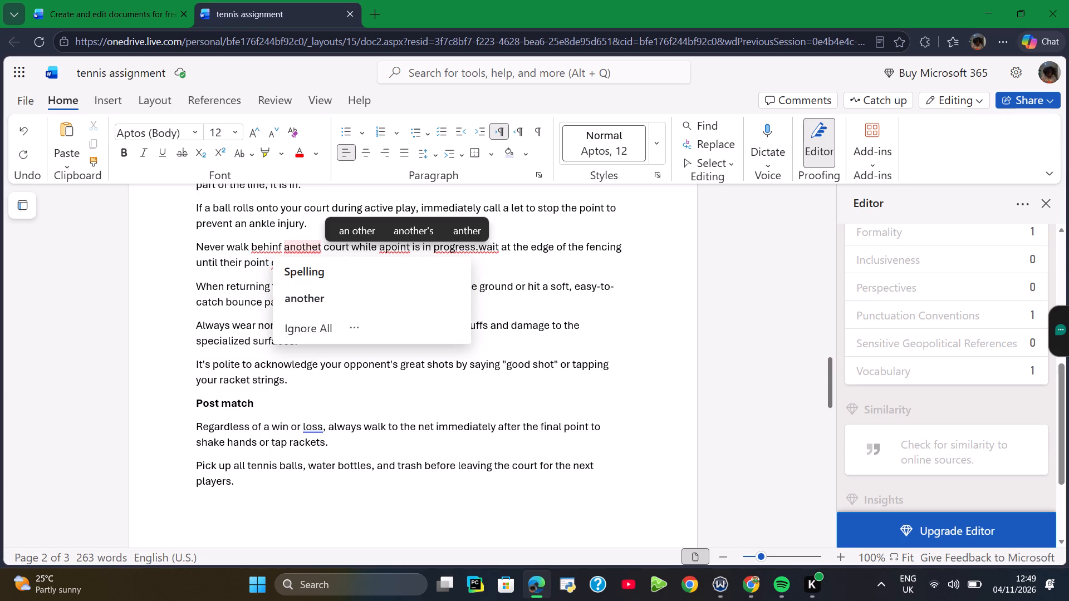
{"action": "left_click", "coordinate": [283, 249]}
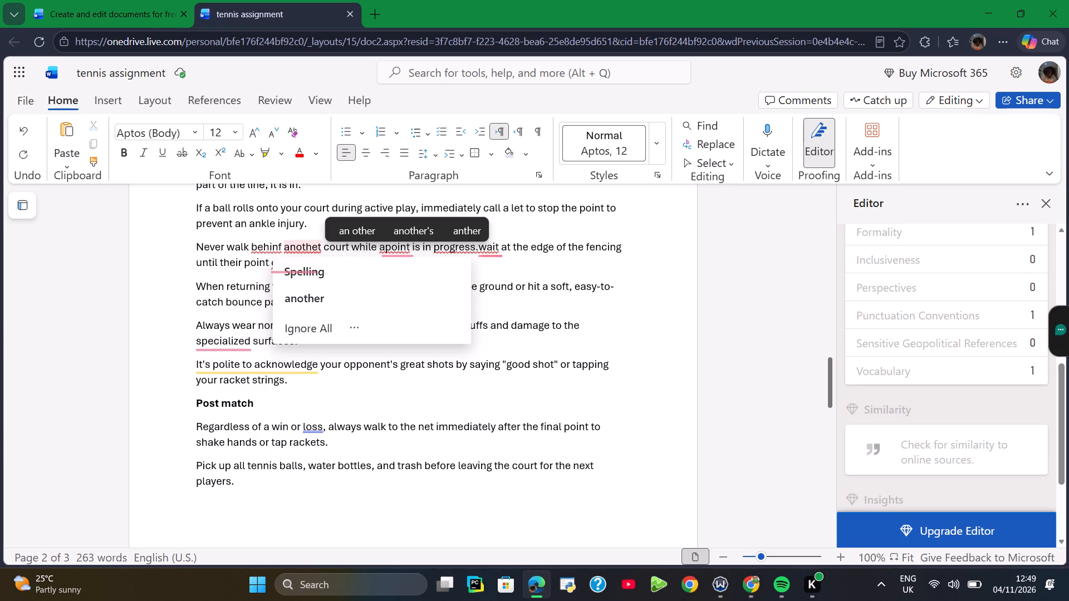
{"action": "key", "text": "BackSpace"}
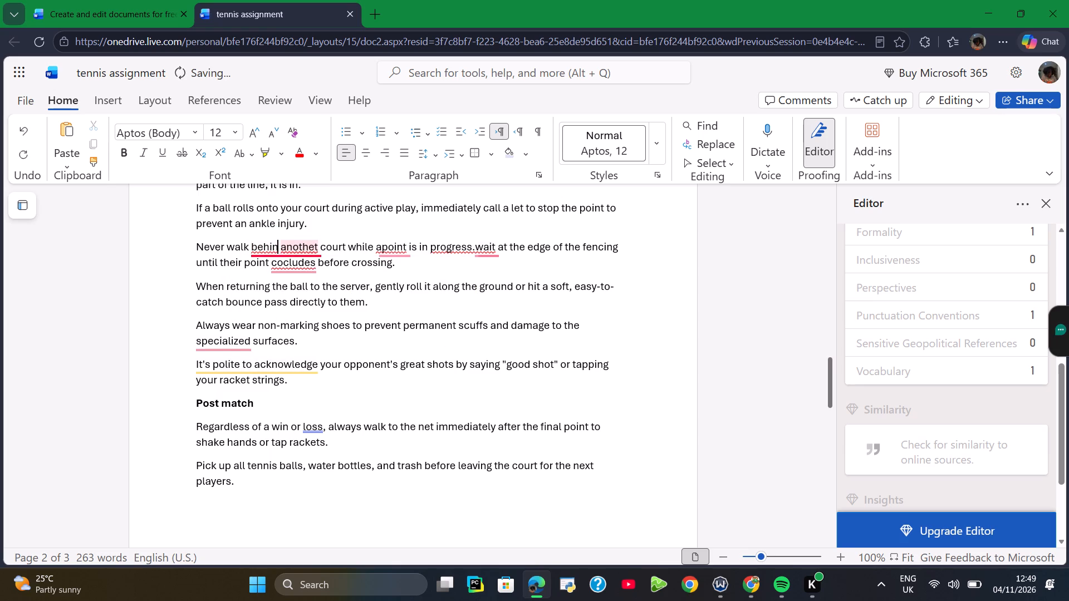
{"action": "key", "text": "BackSpace"}
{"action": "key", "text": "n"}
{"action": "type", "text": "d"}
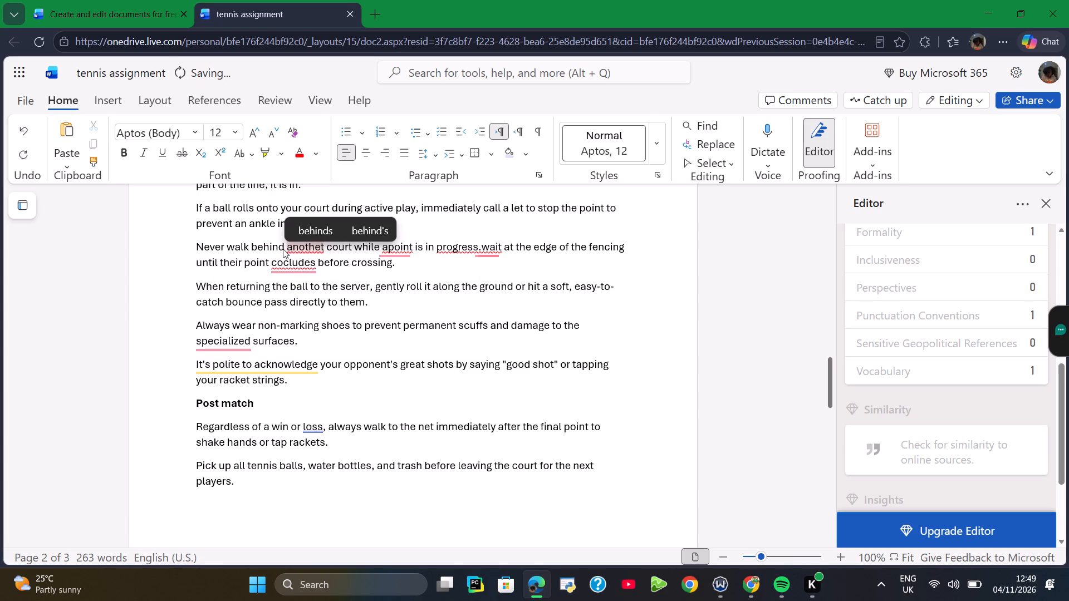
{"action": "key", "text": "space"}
Correct "anothet" to "another" in the same rule and remove the extra space between "behind" and "another".
{"action": "left_click", "coordinate": [329, 251]}
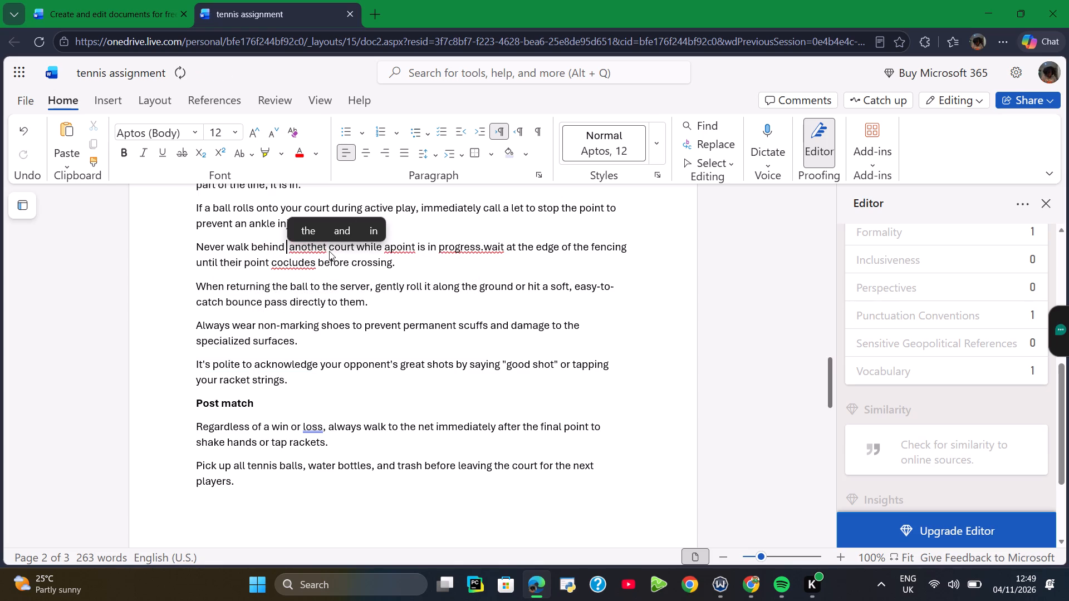
{"action": "left_click", "coordinate": [443, 249]}
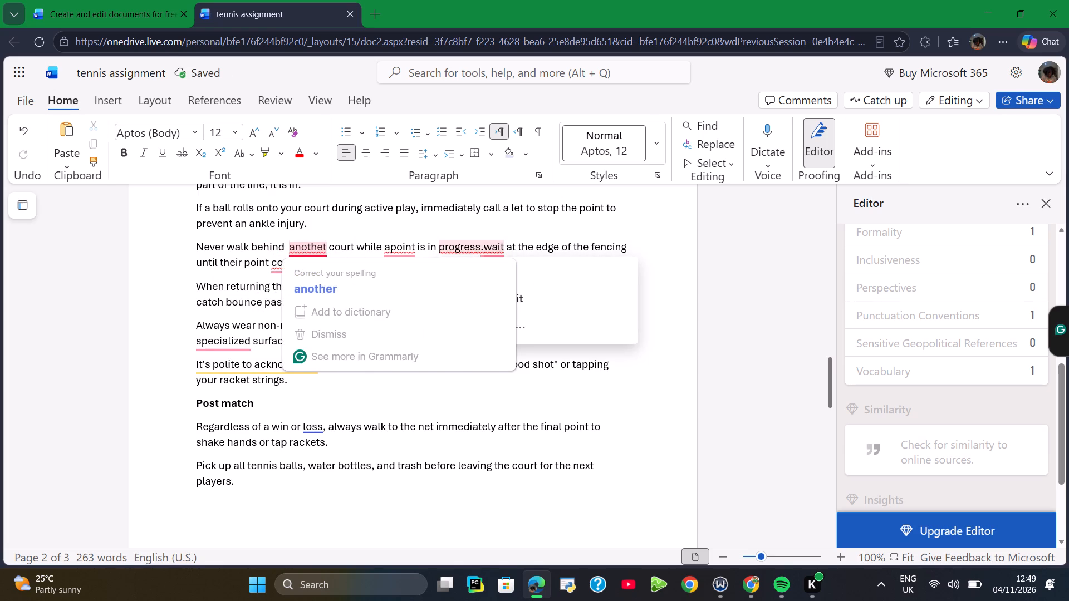
{"action": "left_click", "coordinate": [327, 251]}
{"action": "key", "text": "BackSpace"}
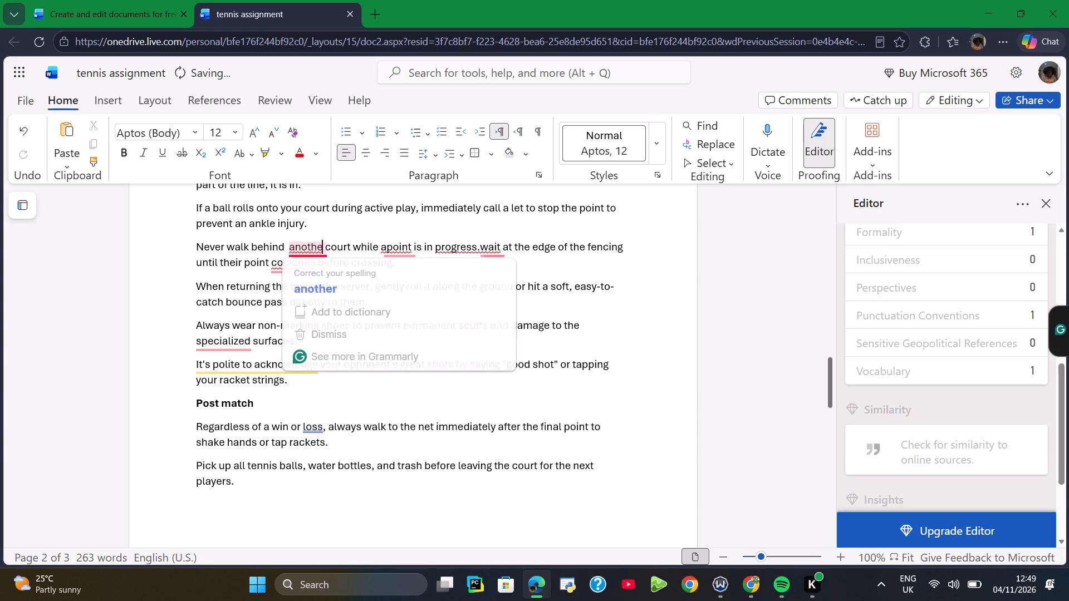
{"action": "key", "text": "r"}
{"action": "left_click", "coordinate": [400, 245]}
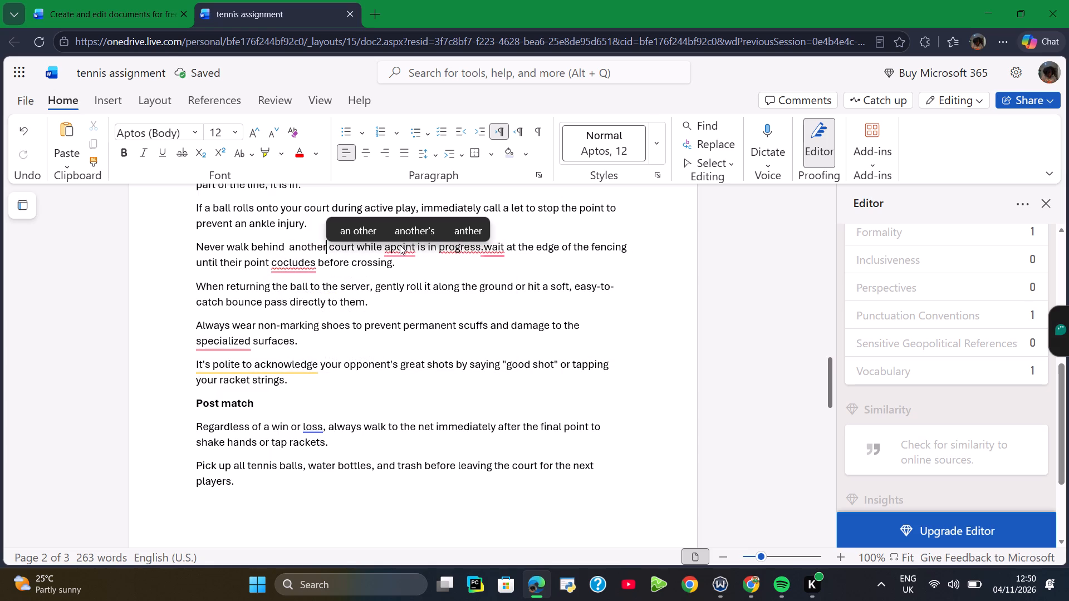
{"action": "left_click", "coordinate": [400, 253]}
{"action": "left_click", "coordinate": [287, 249]}
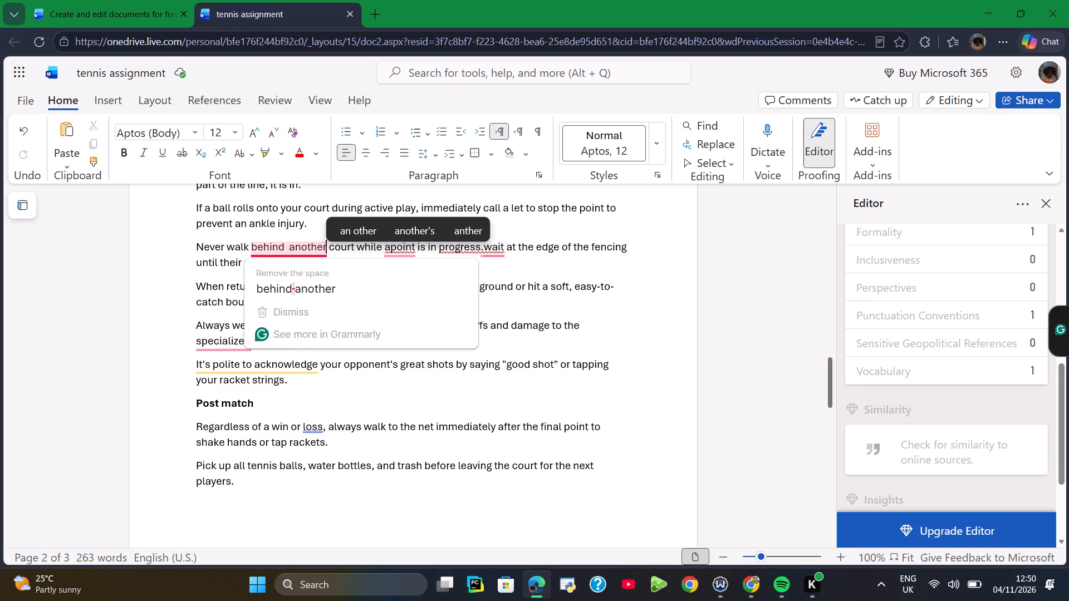
{"action": "key", "text": "BackSpace"}
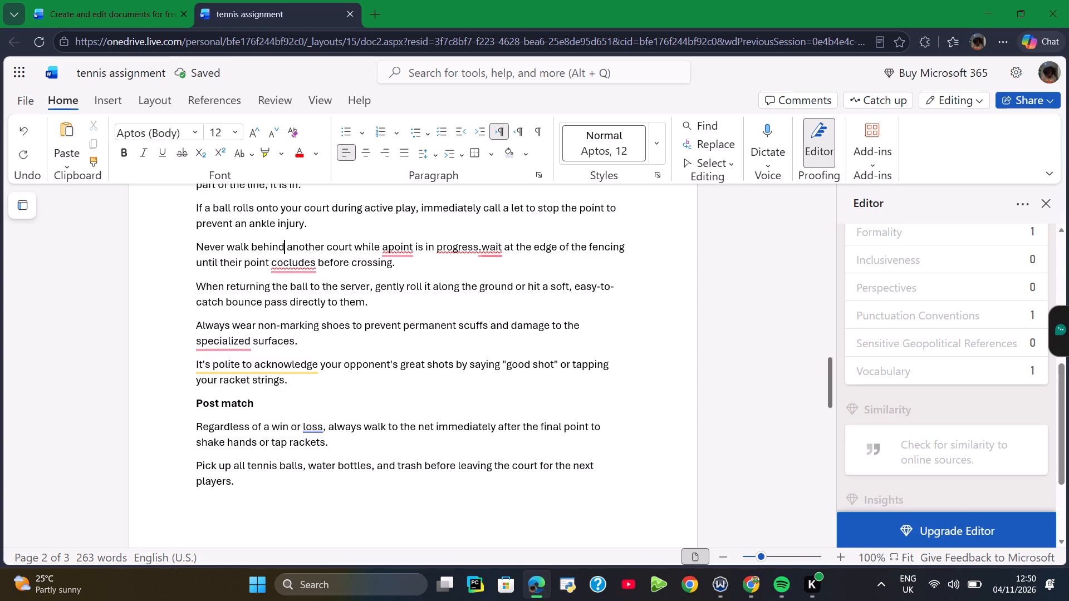
Split "apoint" into "a point" in the rule about walking behind another court.
{"action": "left_click", "coordinate": [386, 244]}
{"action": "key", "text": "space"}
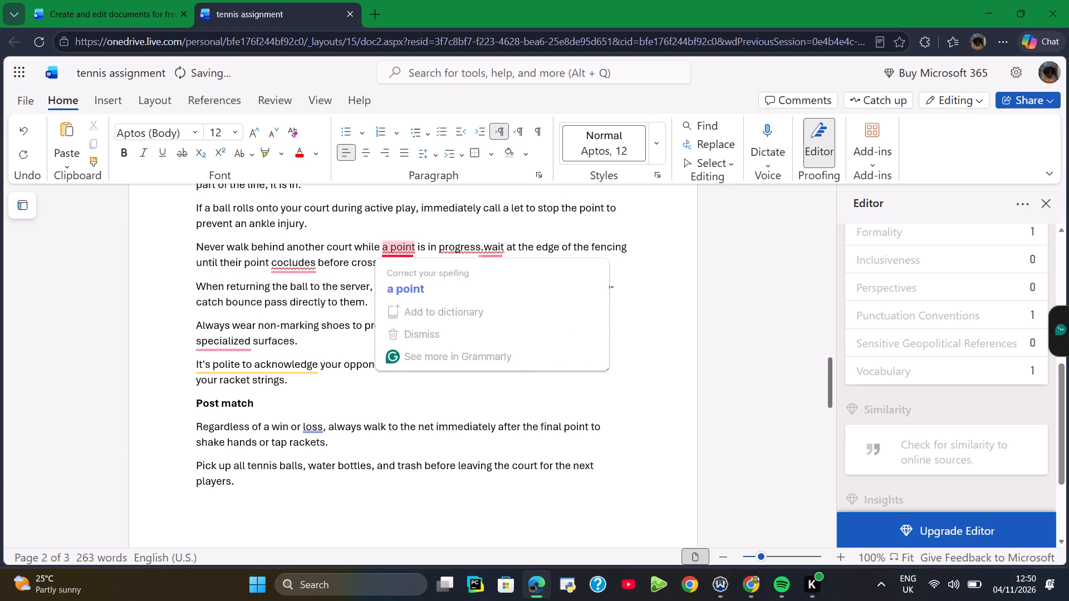
Capitalize "Wait" and insert a space before it, so the rule reads "in progress. Wait at the edge".
{"action": "left_click", "coordinate": [486, 248]}
{"action": "left_click", "coordinate": [492, 248]}
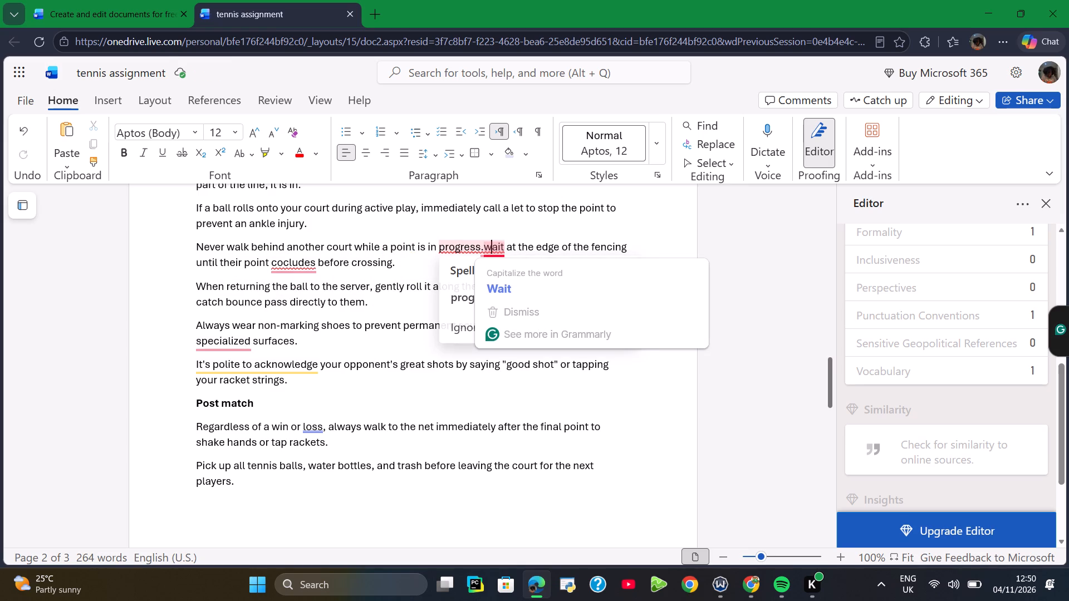
{"action": "key", "text": "BackSpace"}
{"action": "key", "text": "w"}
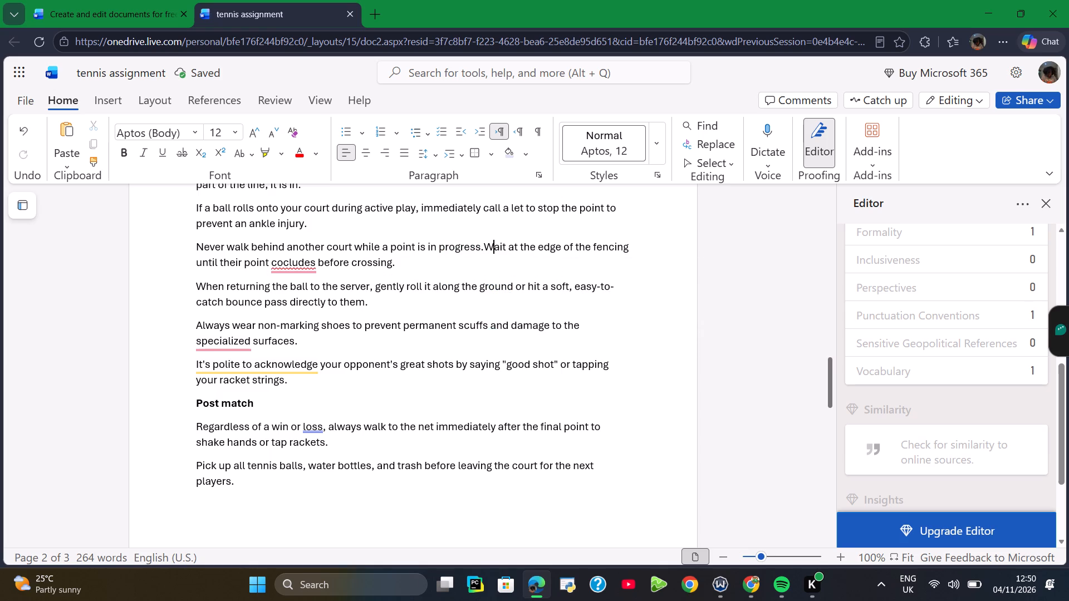
{"action": "left_click", "coordinate": [502, 249]}
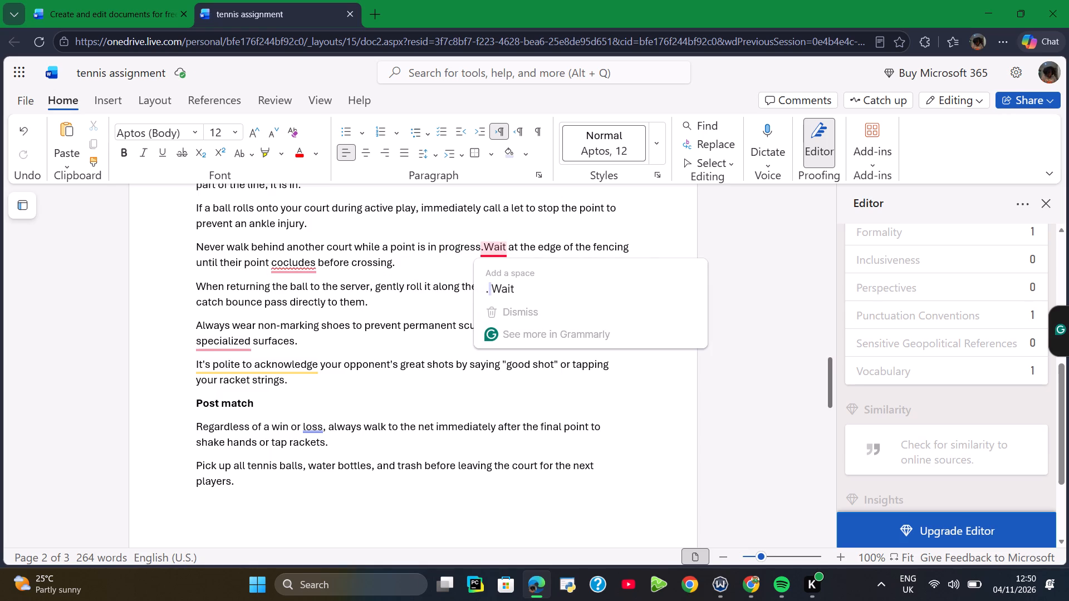
{"action": "left_click", "coordinate": [486, 248]}
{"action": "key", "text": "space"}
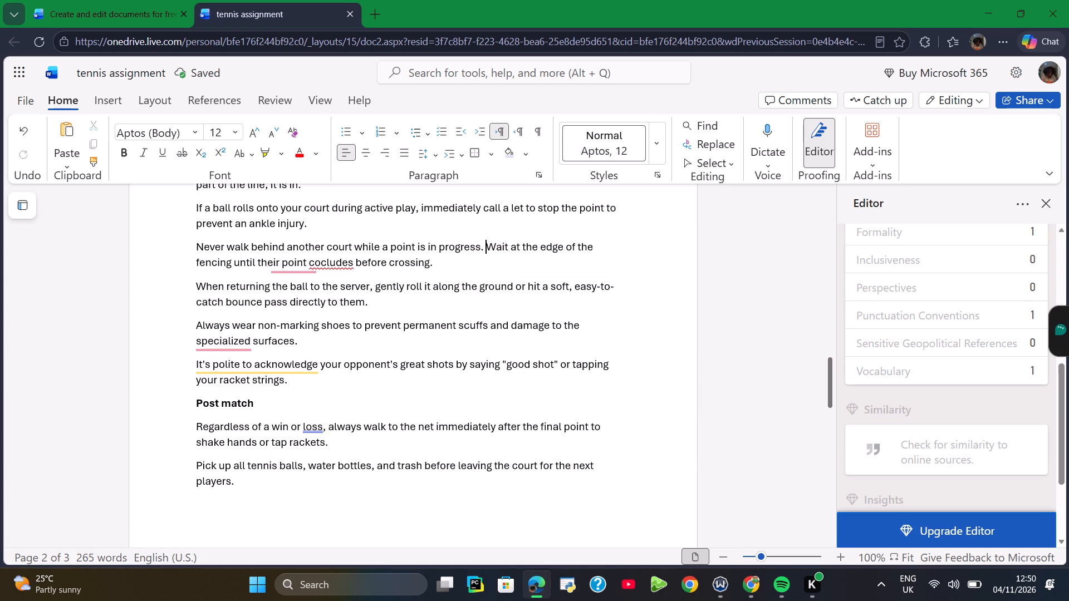
{"action": "left_click", "coordinate": [496, 245]}
Correct the misspelled "cocludes" to "concludes" before "before crossing" in the same rule.
{"action": "left_click", "coordinate": [344, 260]}
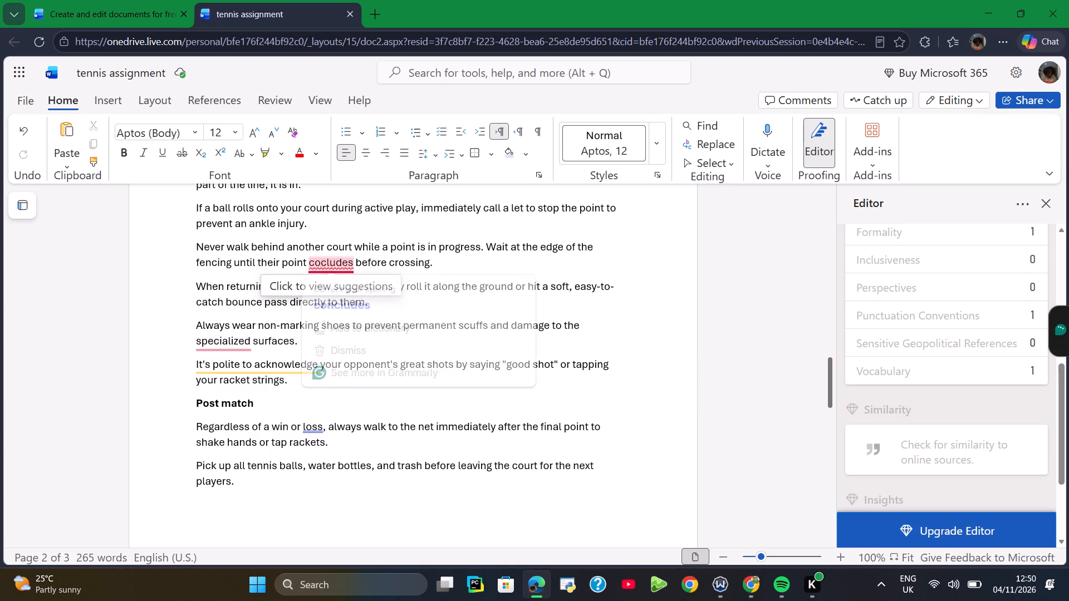
{"action": "left_click", "coordinate": [358, 263]}
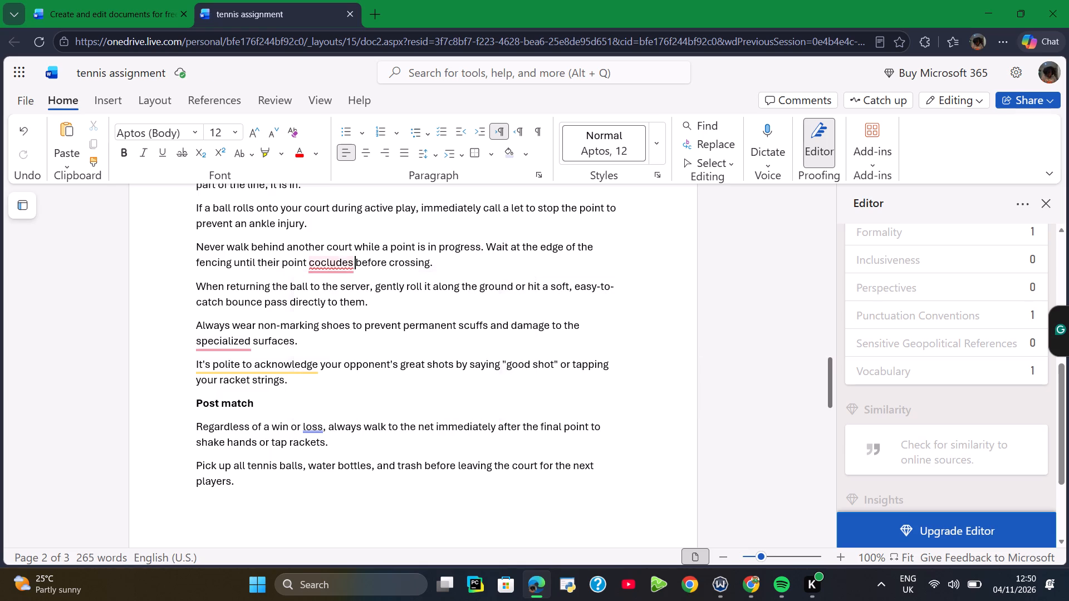
{"action": "key", "text": "BackSpace"}
{"action": "key", "text": "BackSpace"}
{"action": "key", "text": "BackSpace"}
{"action": "key", "text": "BackSpace"}
{"action": "key", "text": "BackSpace"}
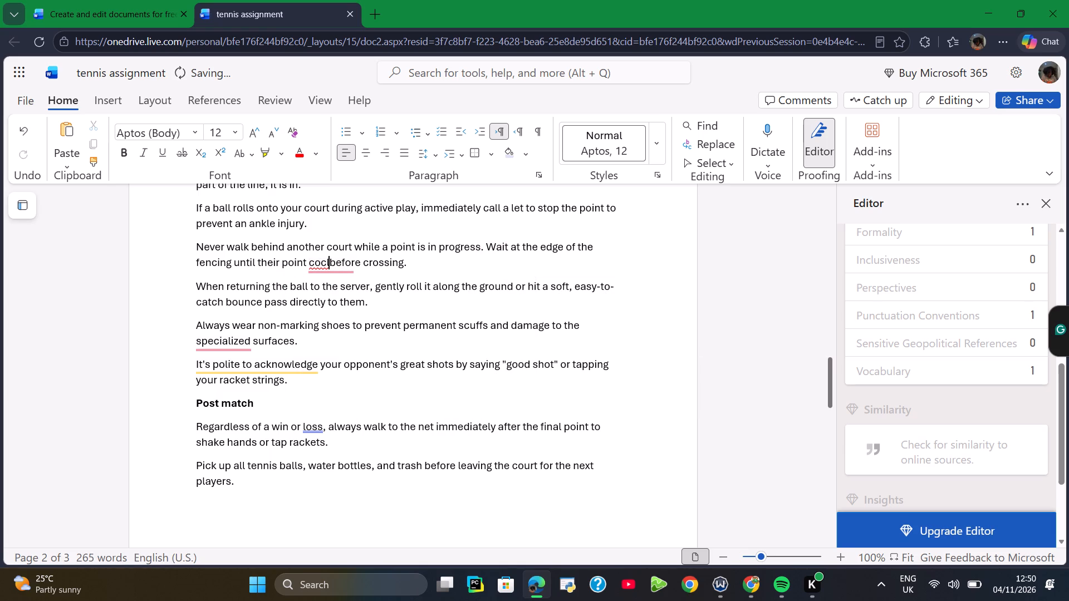
{"action": "key", "text": "BackSpace"}
{"action": "key", "text": "BackSpace"}
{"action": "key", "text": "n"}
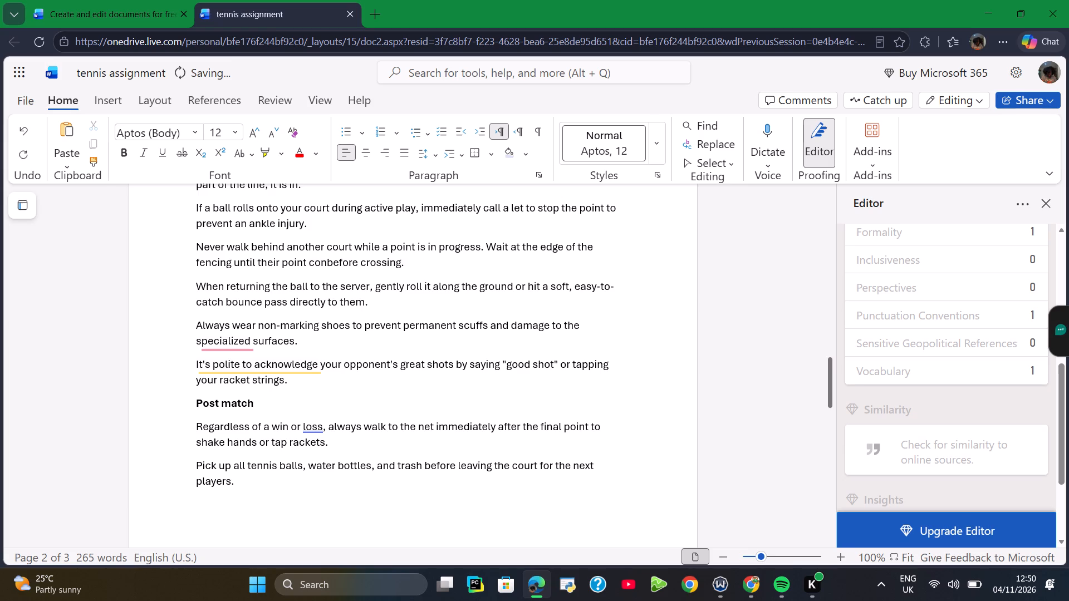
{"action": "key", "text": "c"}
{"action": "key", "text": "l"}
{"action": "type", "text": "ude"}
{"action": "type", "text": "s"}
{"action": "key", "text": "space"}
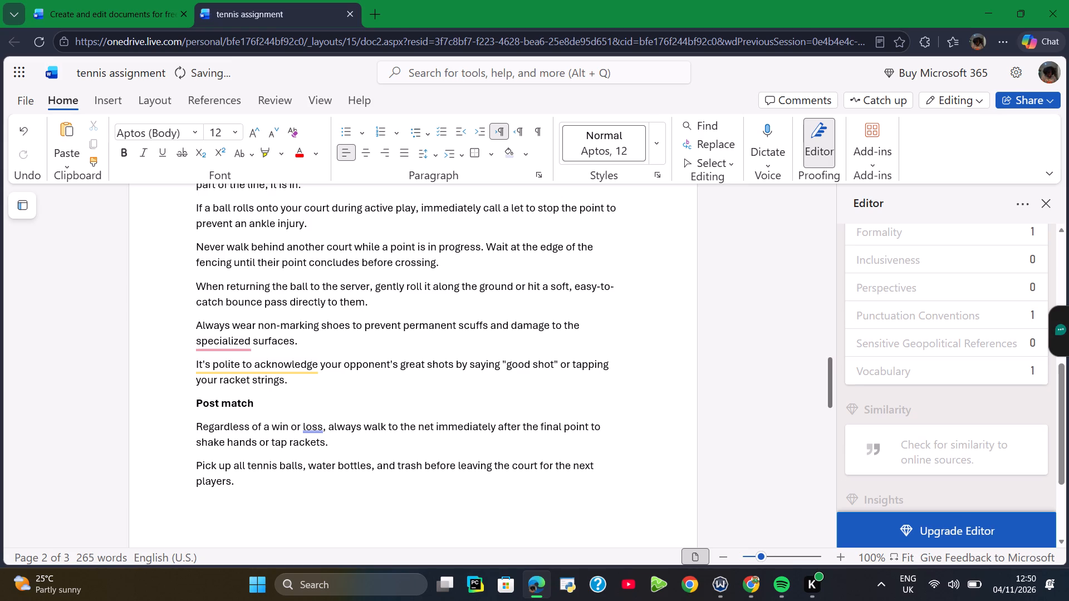
{"action": "left_click", "coordinate": [364, 524]}
Capitalize "Physical" and "Education" in the department line on the cover page.
{"action": "left_click", "coordinate": [829, 214]}
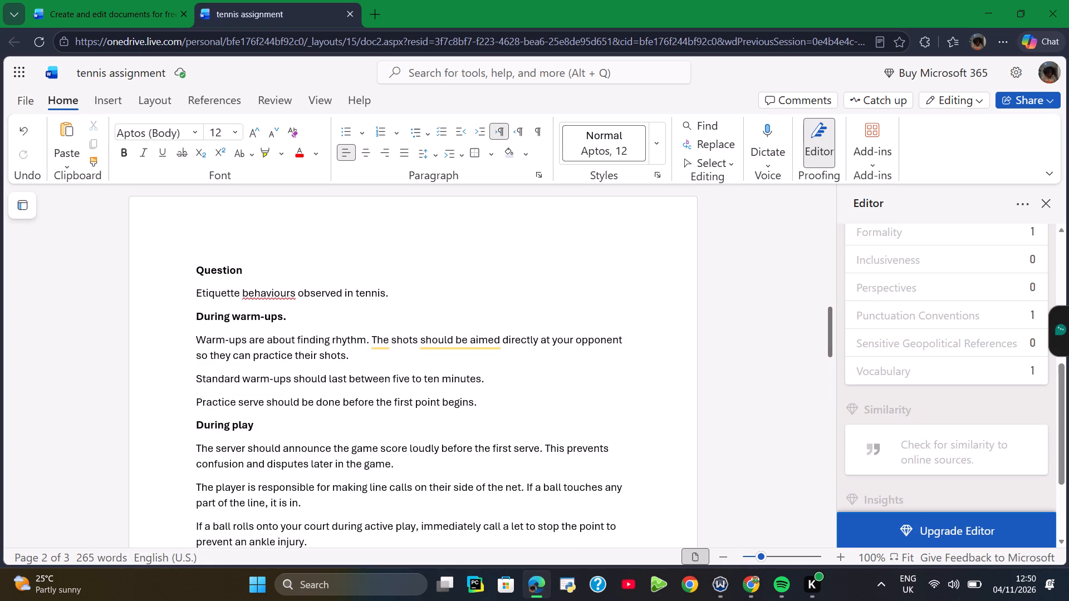
{"action": "left_click", "coordinate": [831, 229]}
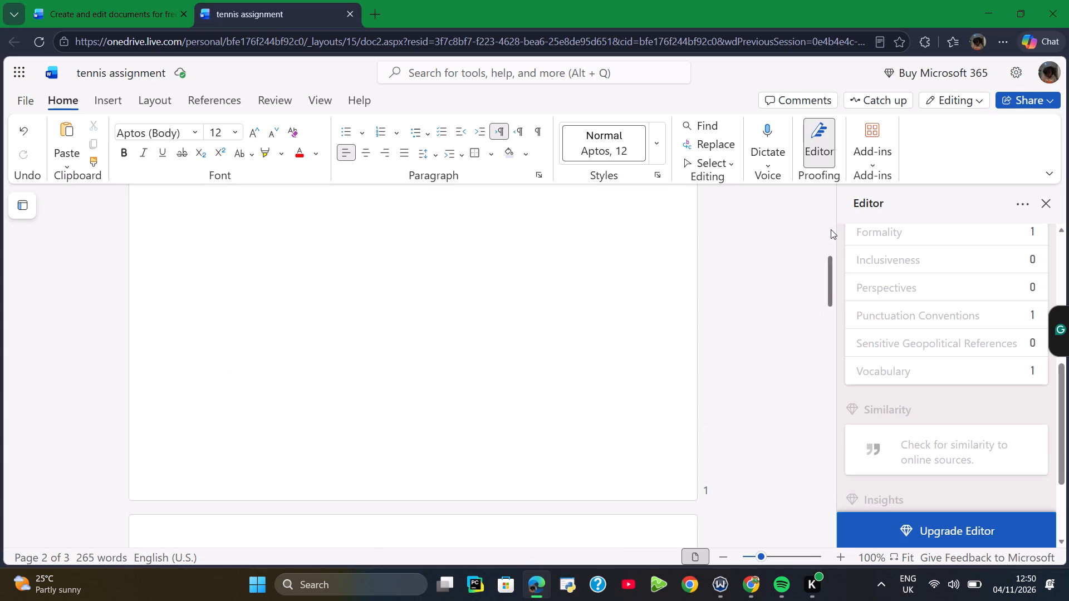
{"action": "left_click", "coordinate": [831, 229]}
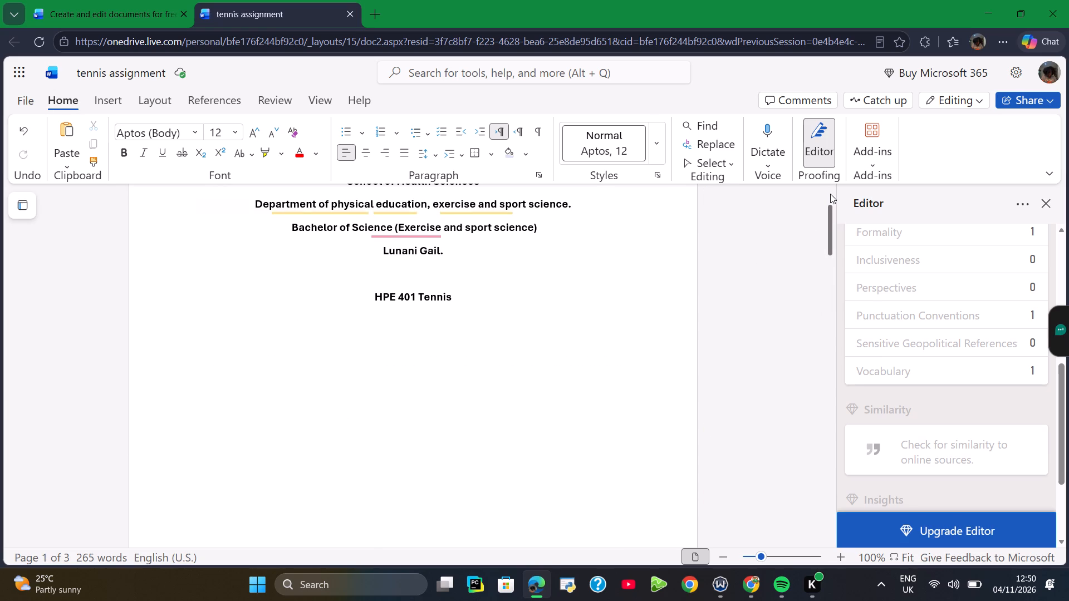
{"action": "left_click", "coordinate": [830, 194]}
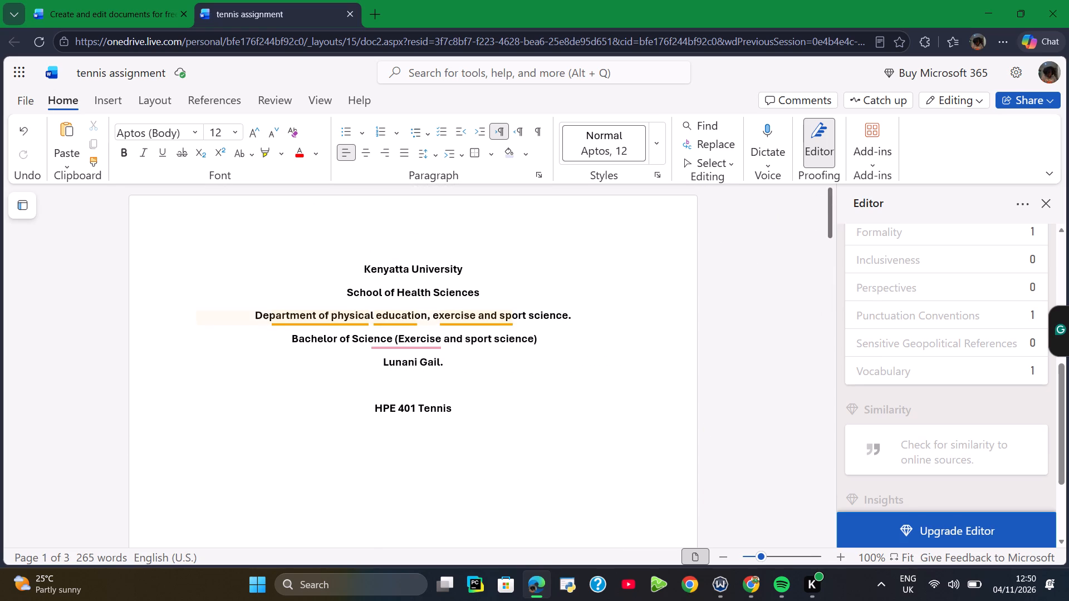
{"action": "left_click", "coordinate": [336, 314]}
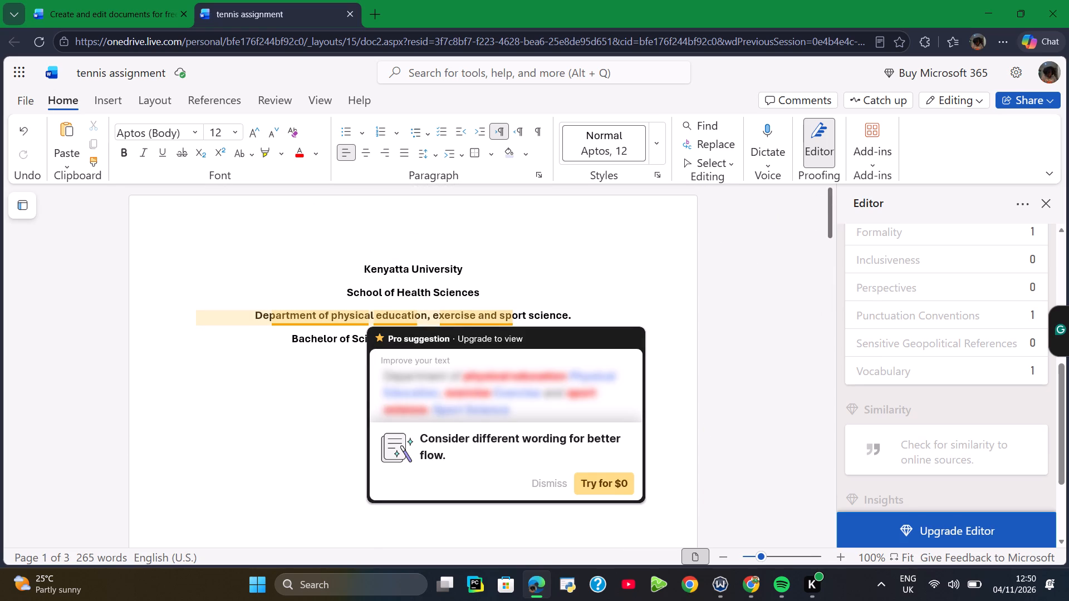
{"action": "key", "text": "BackSpace"}
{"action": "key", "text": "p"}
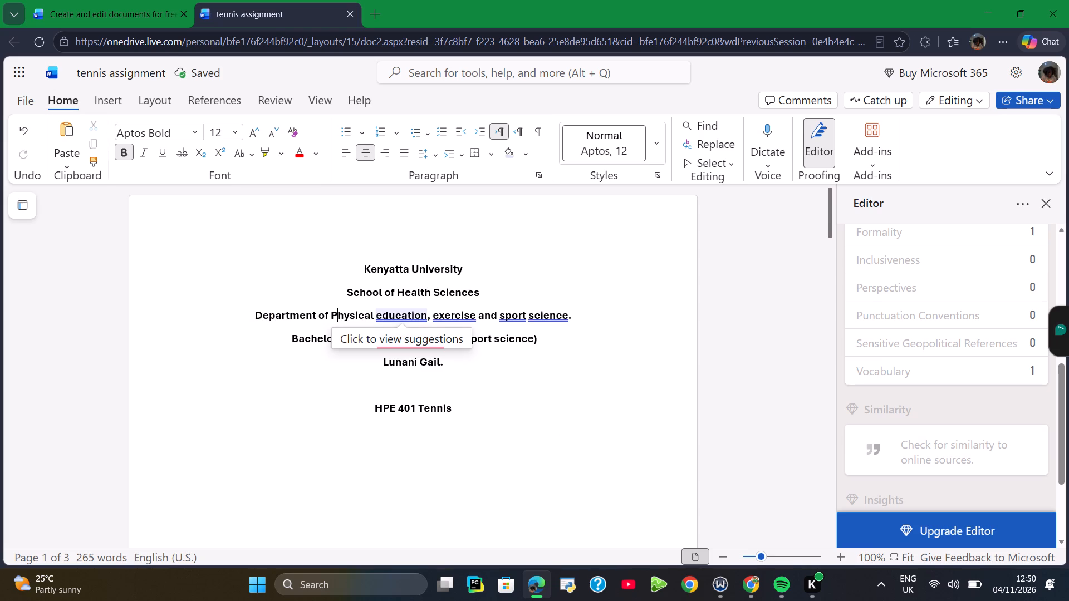
{"action": "left_click", "coordinate": [386, 318]}
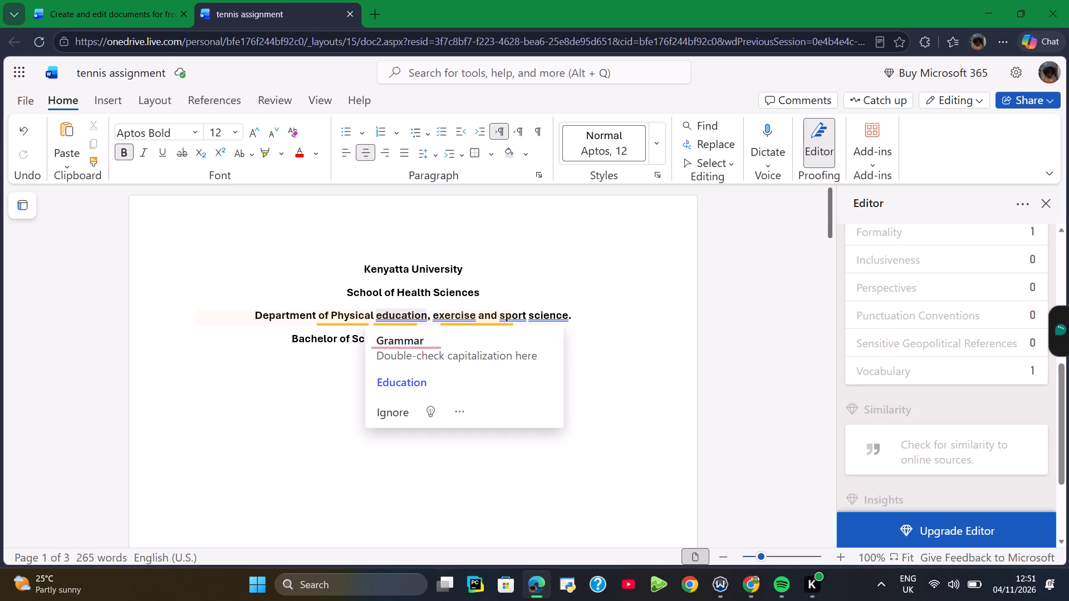
{"action": "key", "text": "BackSpace"}
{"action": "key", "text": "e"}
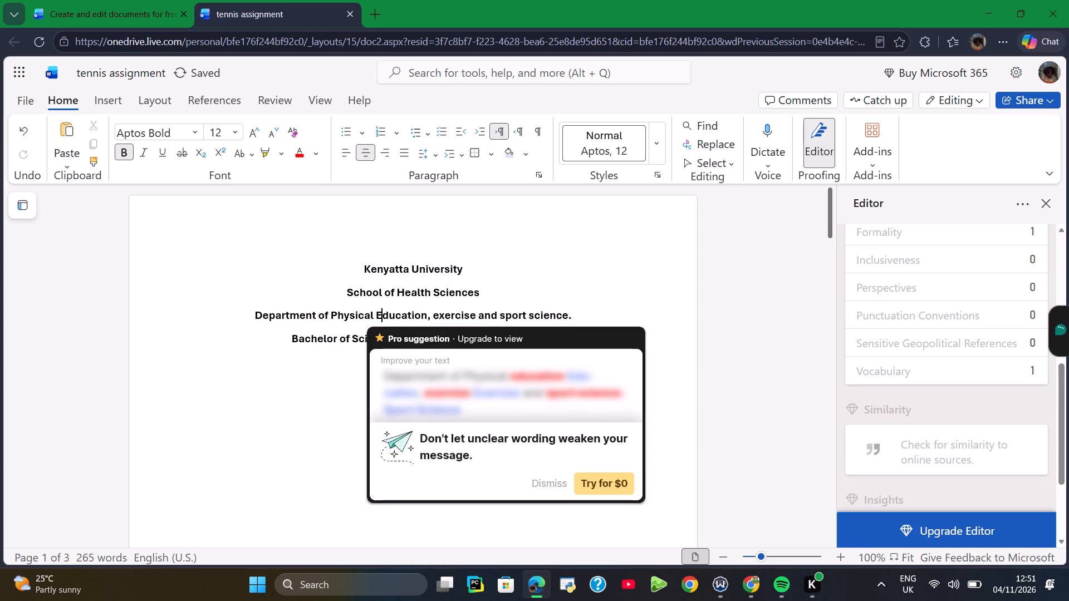
Capitalize "Exercise" and "Sport" in the department line on the cover page.
{"action": "left_click", "coordinate": [438, 317]}
{"action": "key", "text": "BackSpace"}
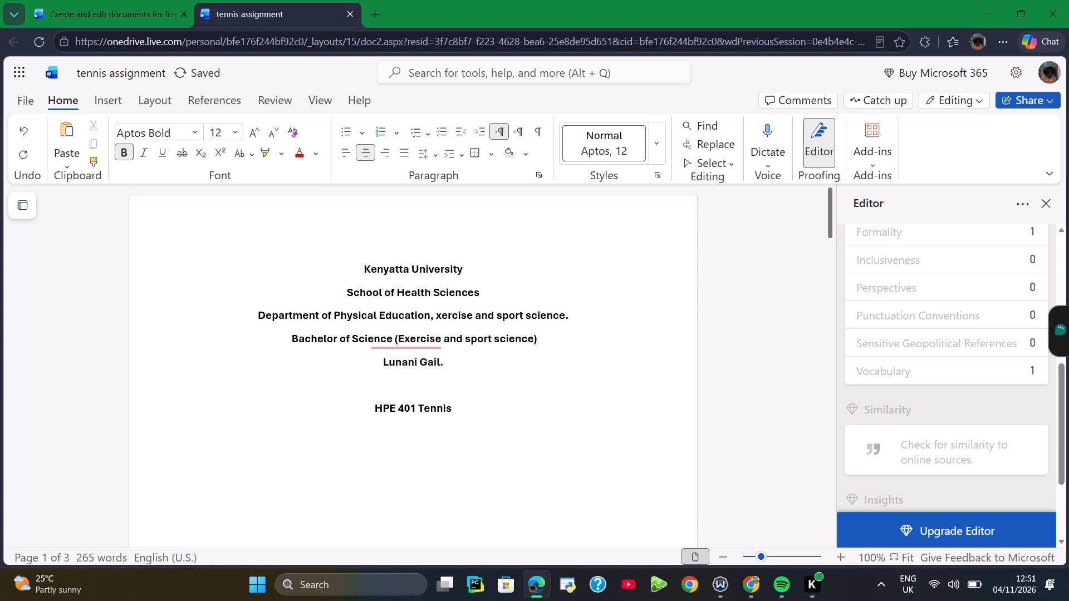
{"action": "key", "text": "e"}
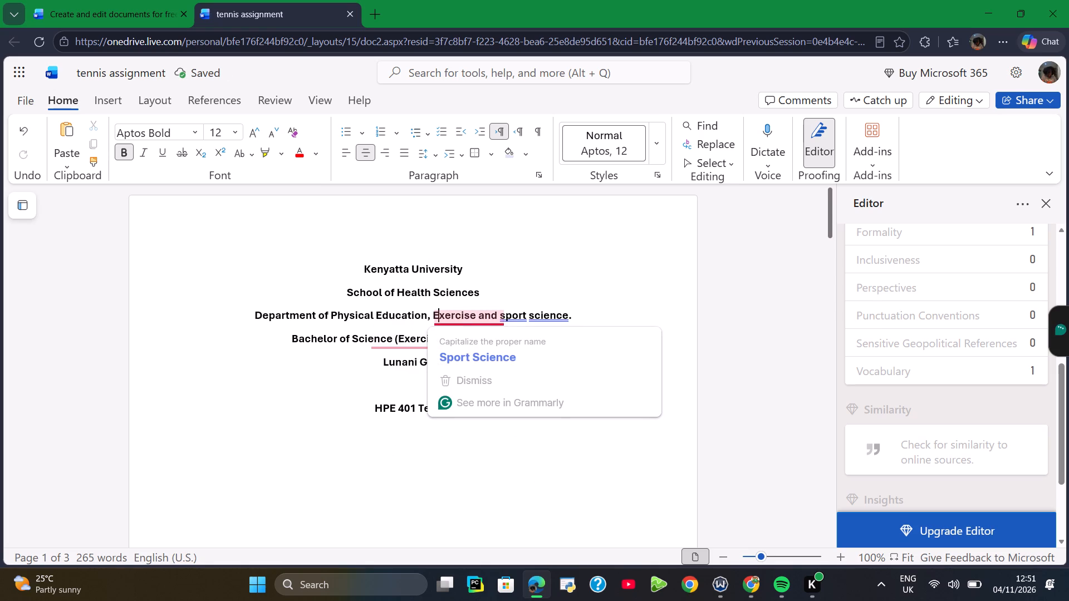
{"action": "left_click", "coordinate": [506, 317]}
{"action": "key", "text": "BackSpace"}
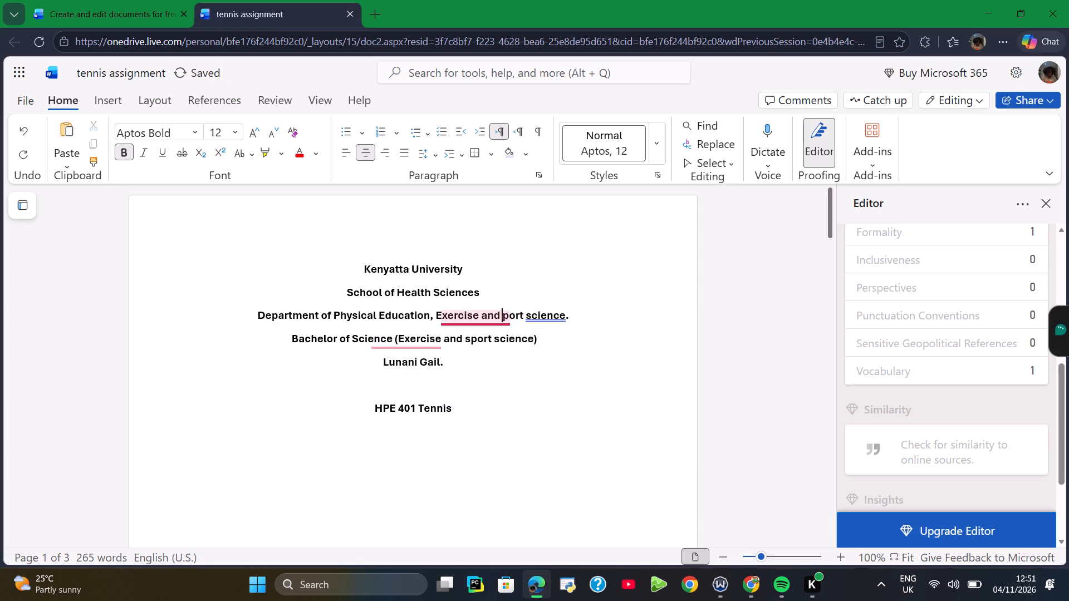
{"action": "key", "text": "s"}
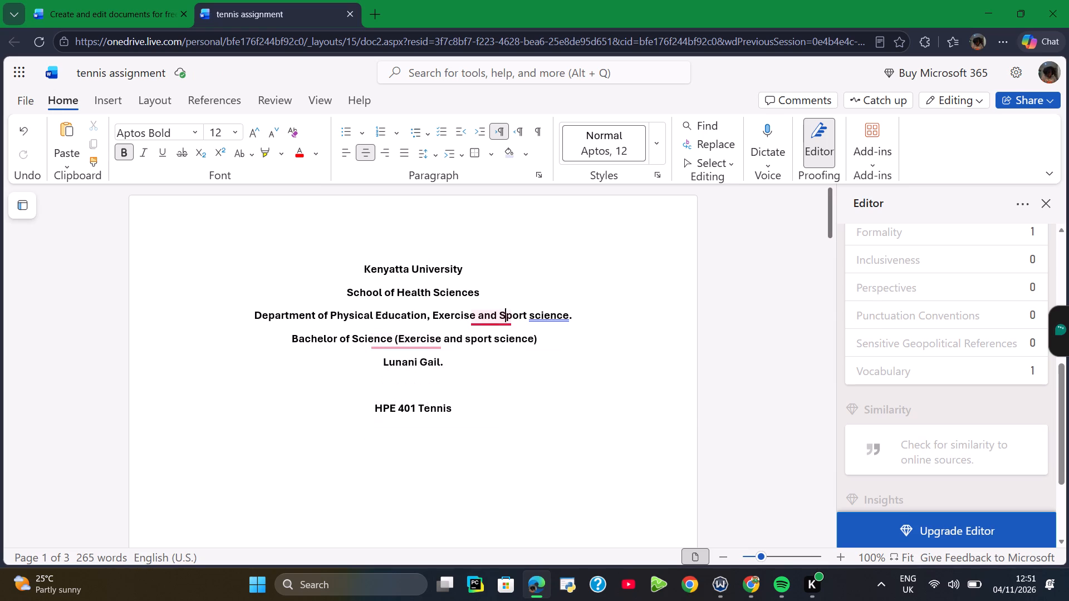
{"action": "left_click", "coordinate": [463, 376]}
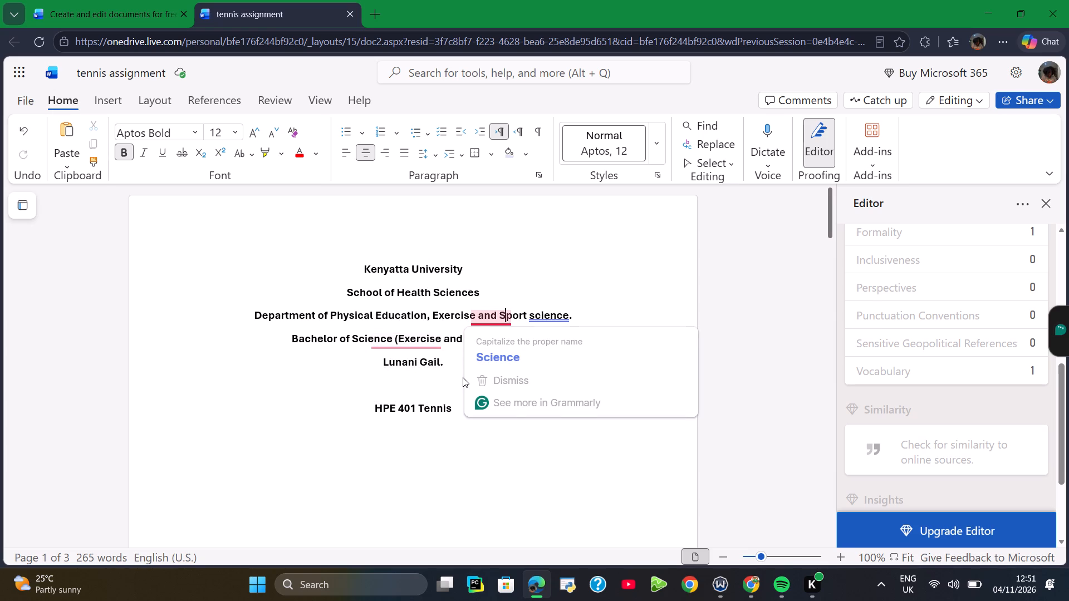
{"action": "left_click", "coordinate": [526, 440]}
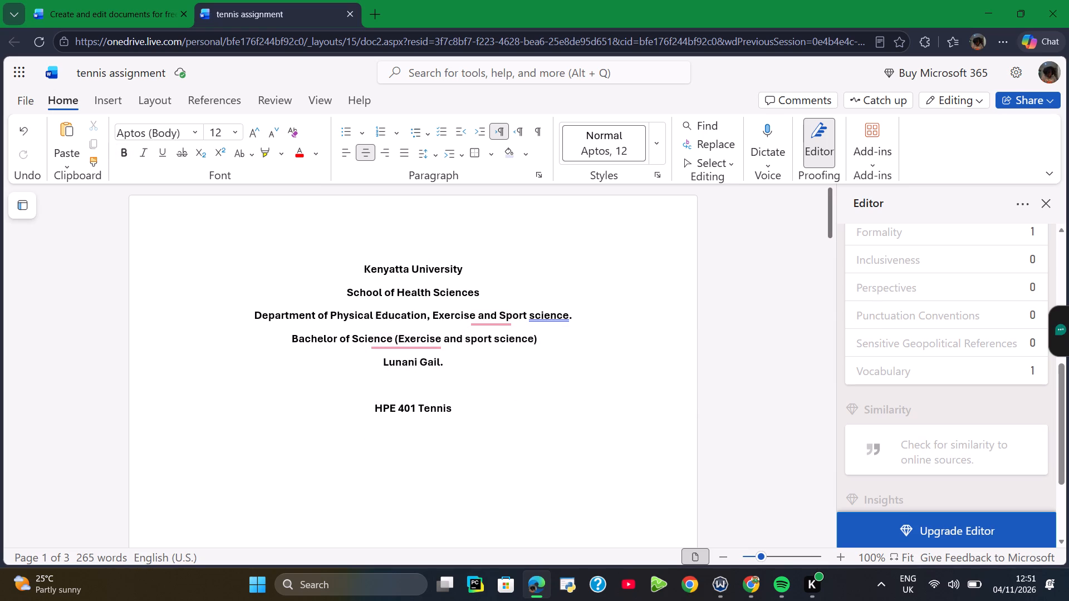
Capitalize "Sport" and "Science" inside the parentheses of the Bachelor of Science line.
{"action": "left_click", "coordinate": [468, 337]}
{"action": "left_click", "coordinate": [468, 338]}
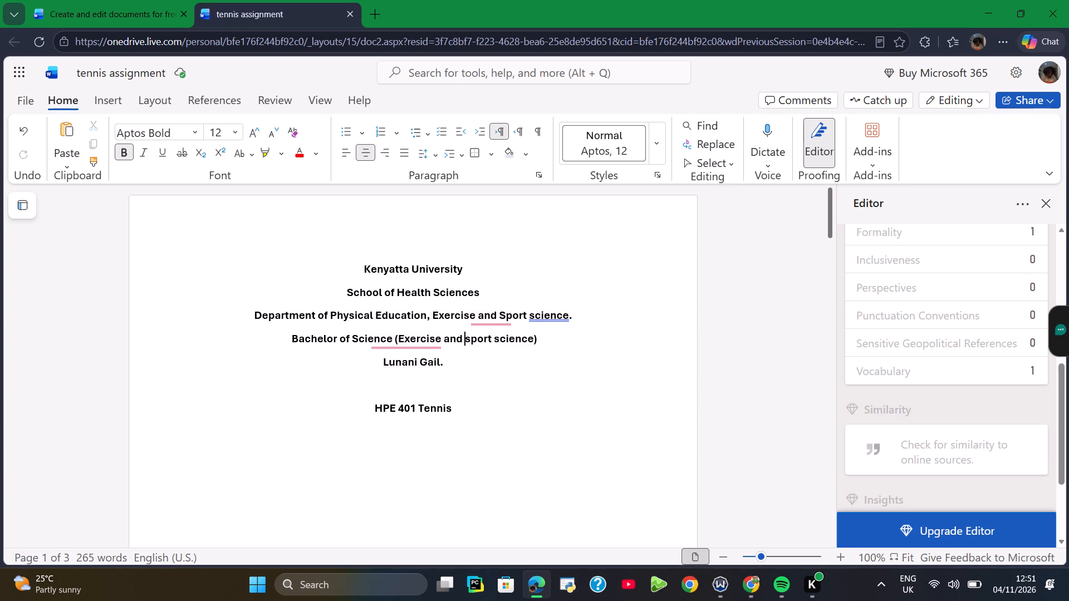
{"action": "left_click", "coordinate": [468, 338]}
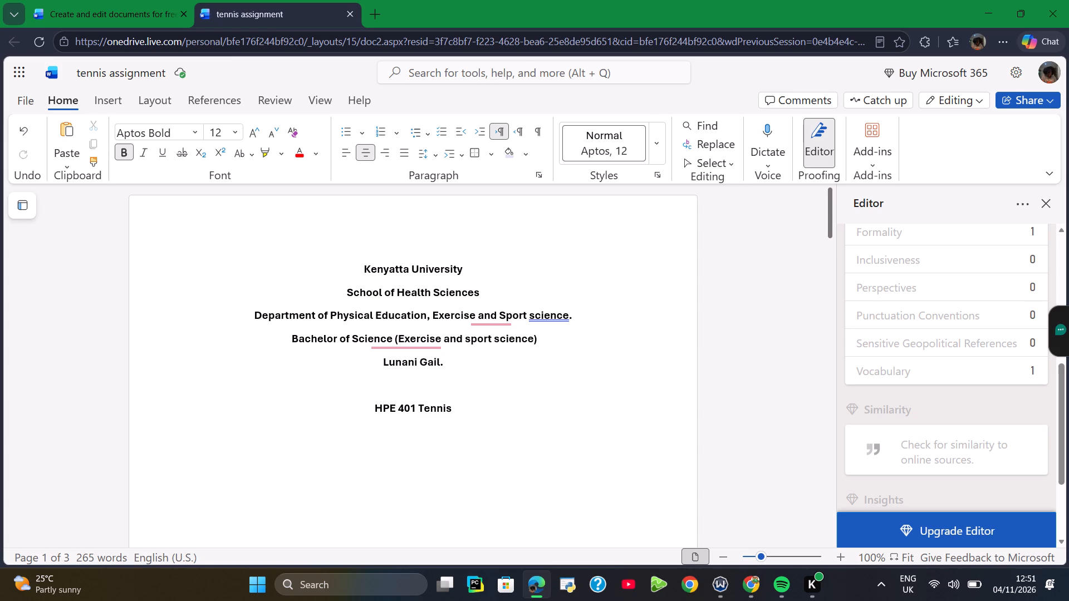
{"action": "left_click", "coordinate": [470, 339]}
{"action": "key", "text": "BackSpace"}
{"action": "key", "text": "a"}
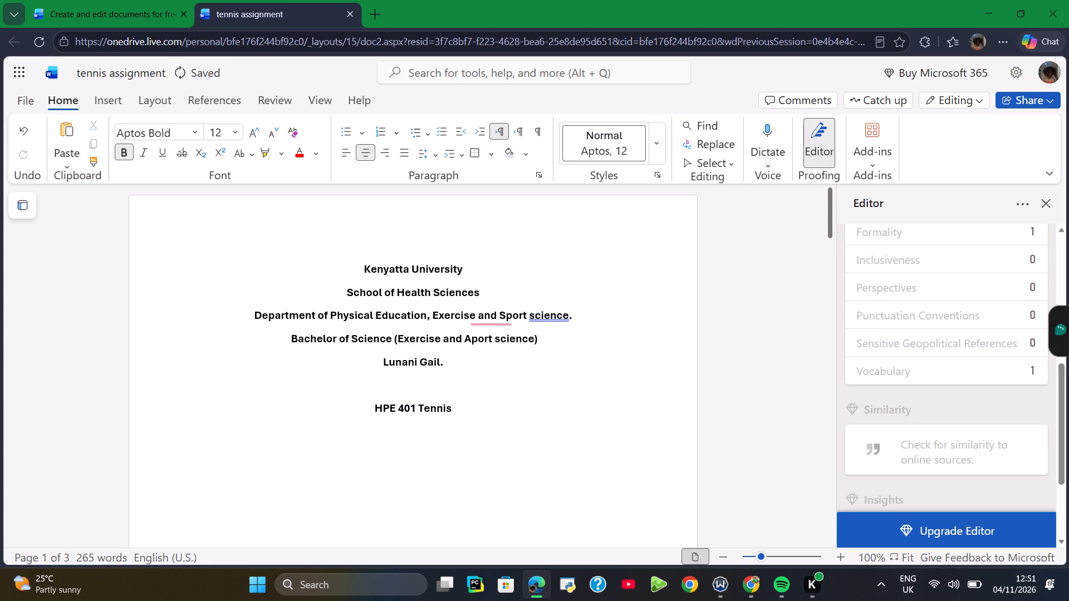
{"action": "key", "text": "BackSpace"}
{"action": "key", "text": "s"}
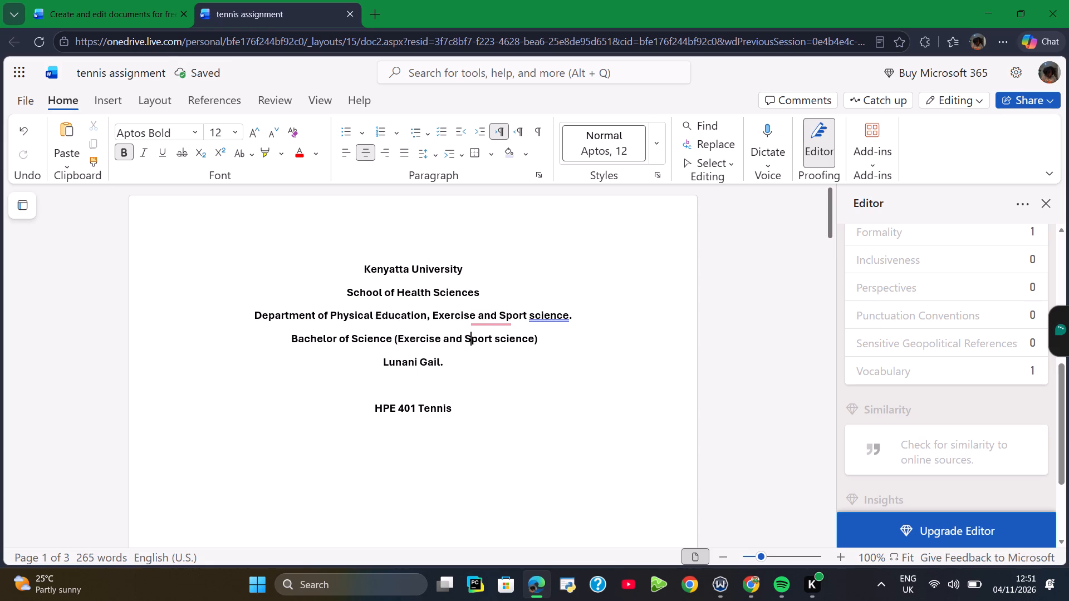
{"action": "left_click", "coordinate": [501, 338]}
{"action": "key", "text": "BackSpace"}
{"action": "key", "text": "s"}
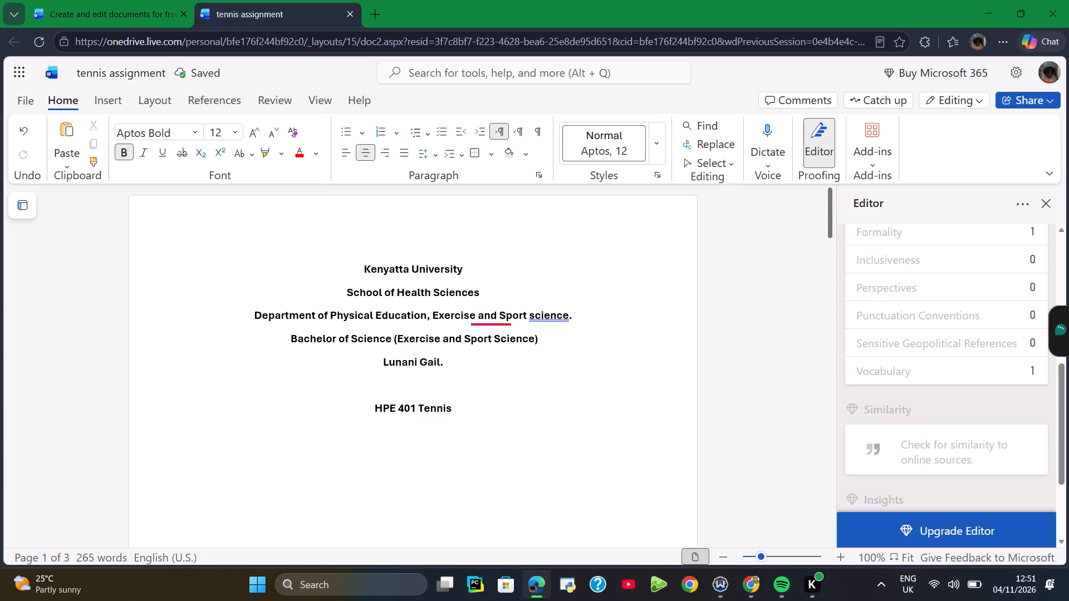
Capitalize "Science" at the end of the department line, so it reads "Exercise and Sport Science.".
{"action": "left_click", "coordinate": [502, 319]}
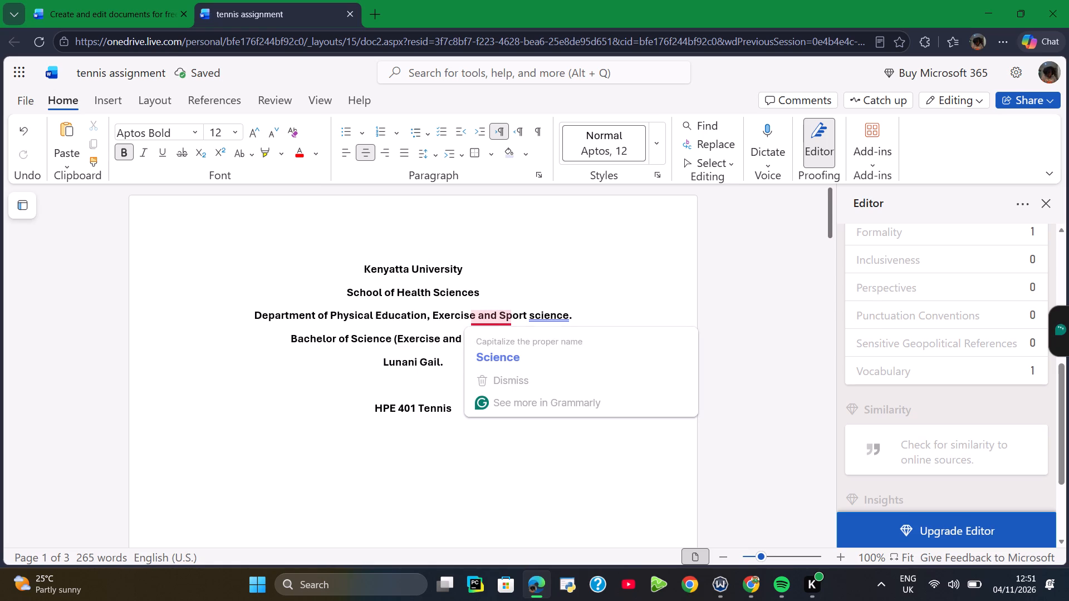
{"action": "left_click", "coordinate": [533, 315]}
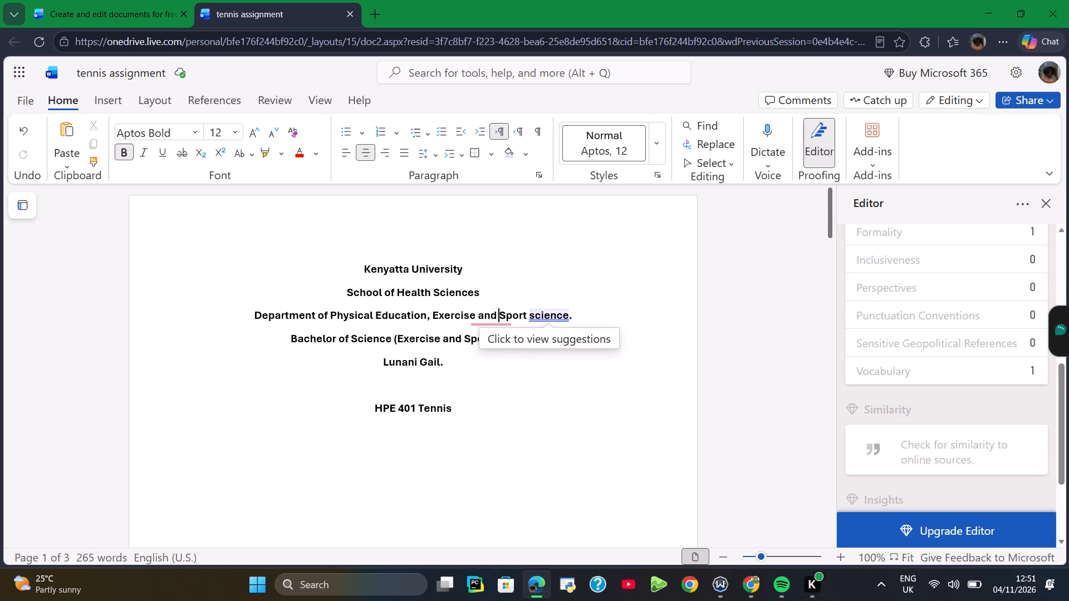
{"action": "key", "text": "BackSpace"}
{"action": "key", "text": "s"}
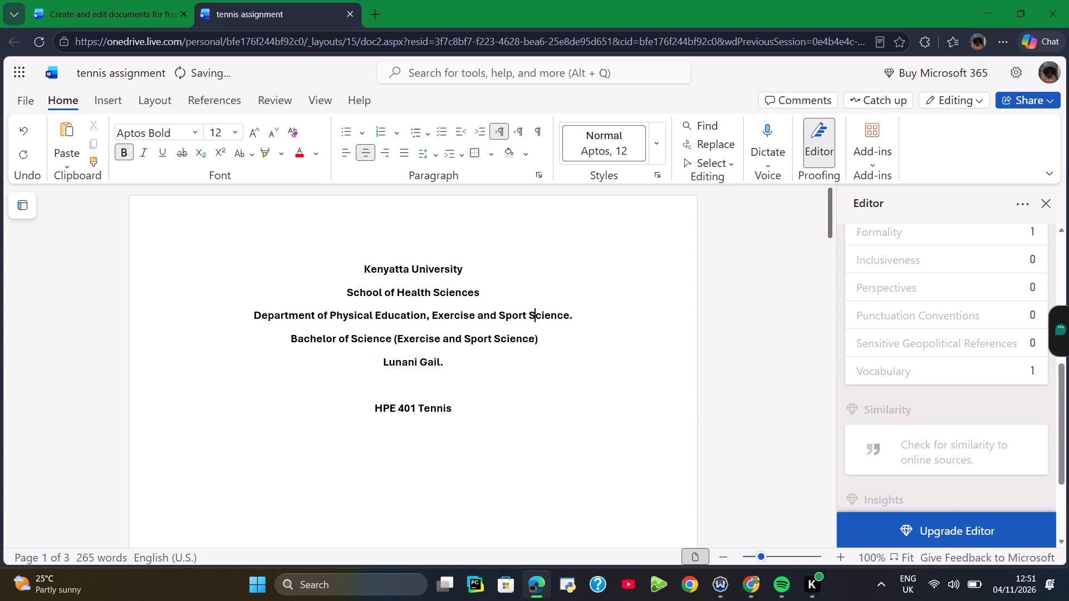
{"action": "left_click", "coordinate": [496, 313]}
Add the student's registration number on a new line below the student's name, followed by another line break.
{"action": "left_click", "coordinate": [519, 370]}
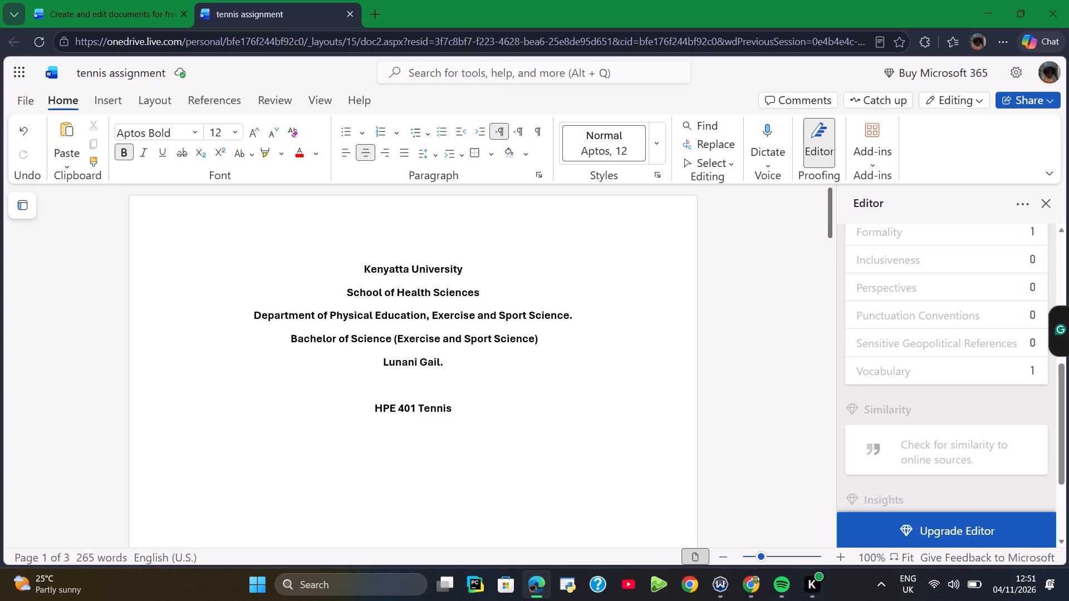
{"action": "key", "text": "Return"}
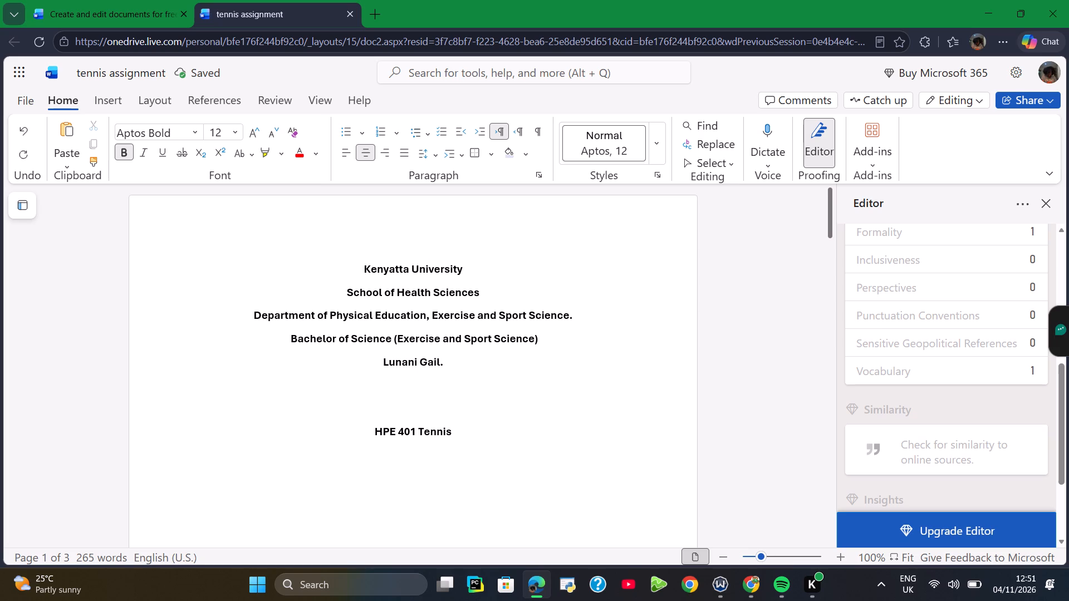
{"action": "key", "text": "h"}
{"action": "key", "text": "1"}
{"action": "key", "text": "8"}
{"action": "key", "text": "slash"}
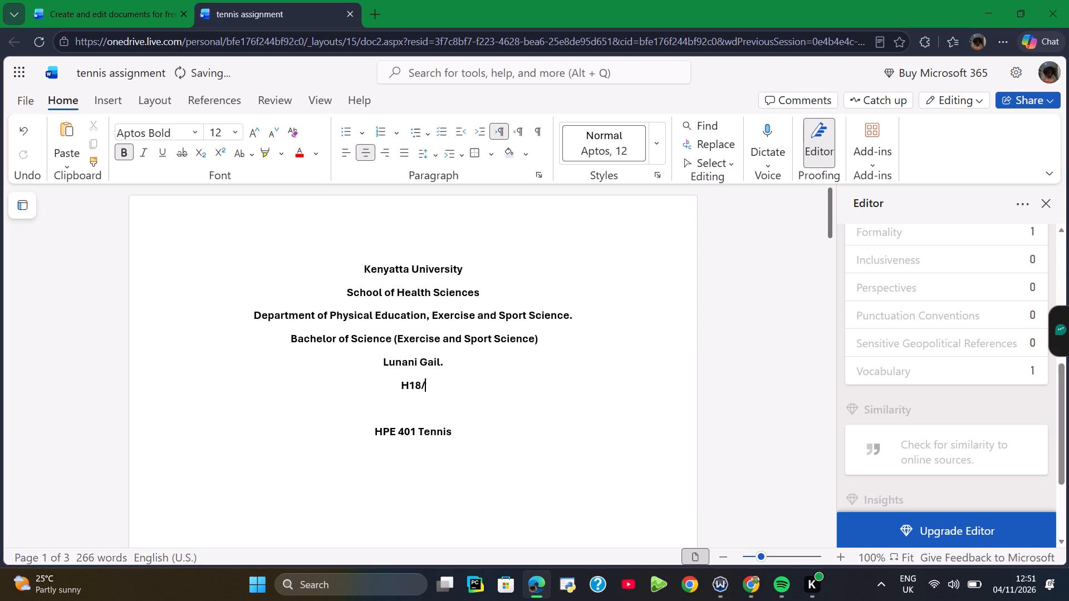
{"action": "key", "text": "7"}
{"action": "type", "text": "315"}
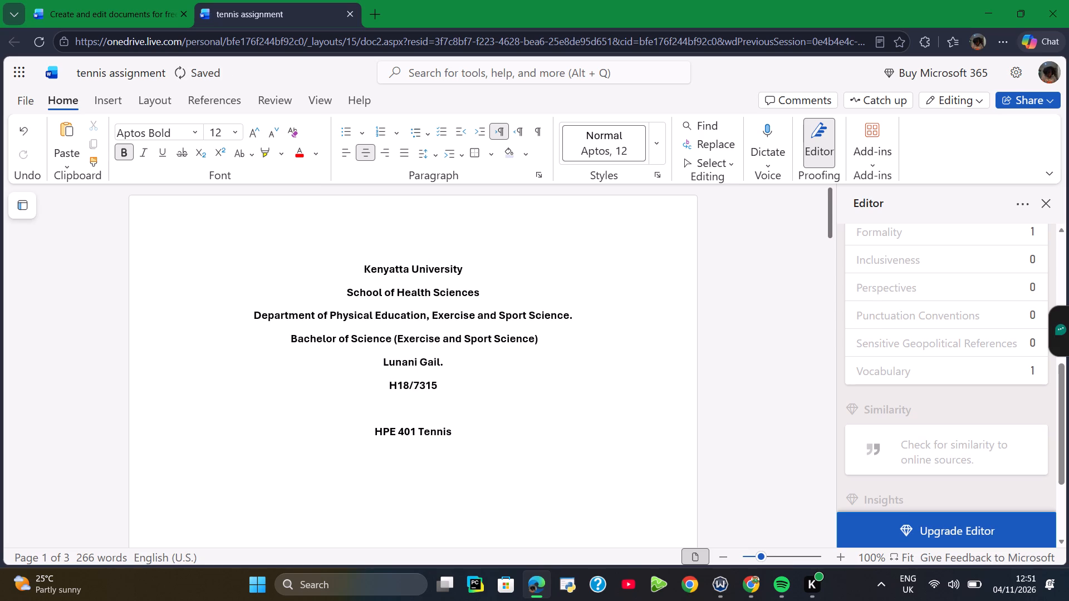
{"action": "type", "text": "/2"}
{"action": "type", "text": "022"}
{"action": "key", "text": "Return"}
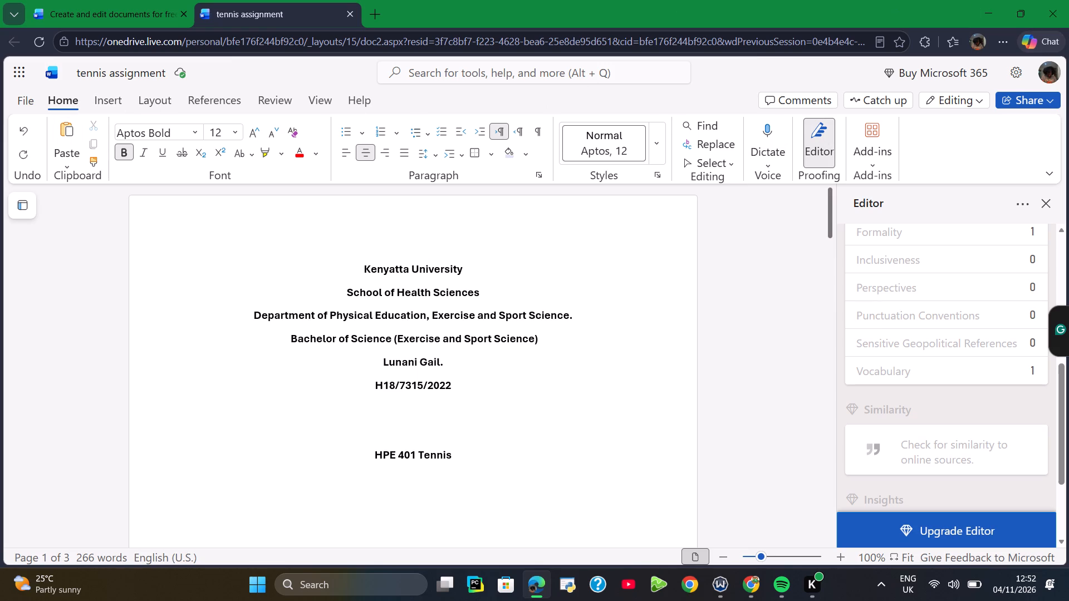
{"action": "left_click", "coordinate": [557, 299]}
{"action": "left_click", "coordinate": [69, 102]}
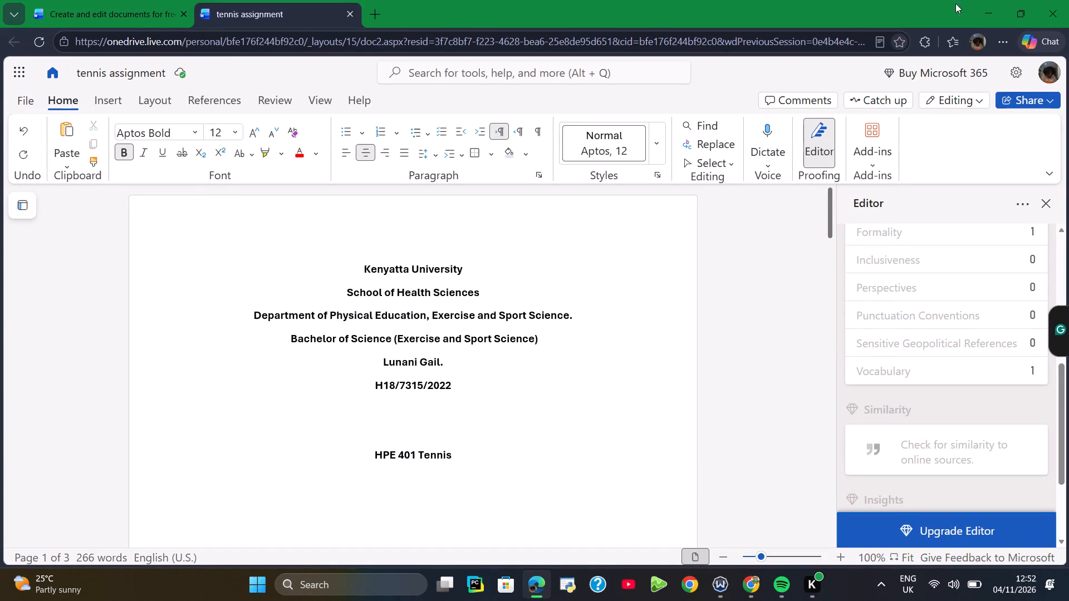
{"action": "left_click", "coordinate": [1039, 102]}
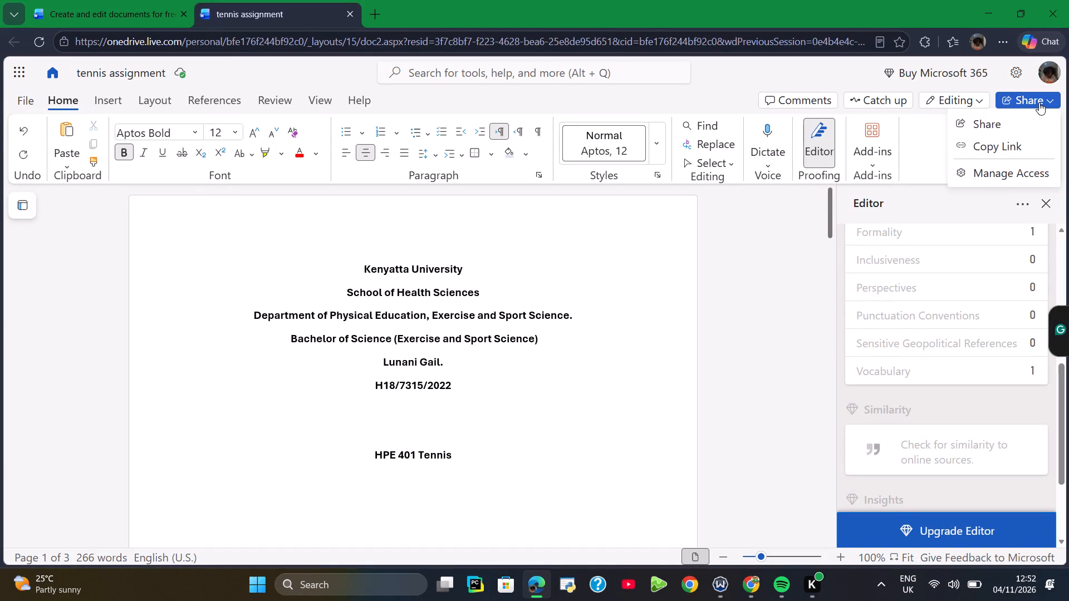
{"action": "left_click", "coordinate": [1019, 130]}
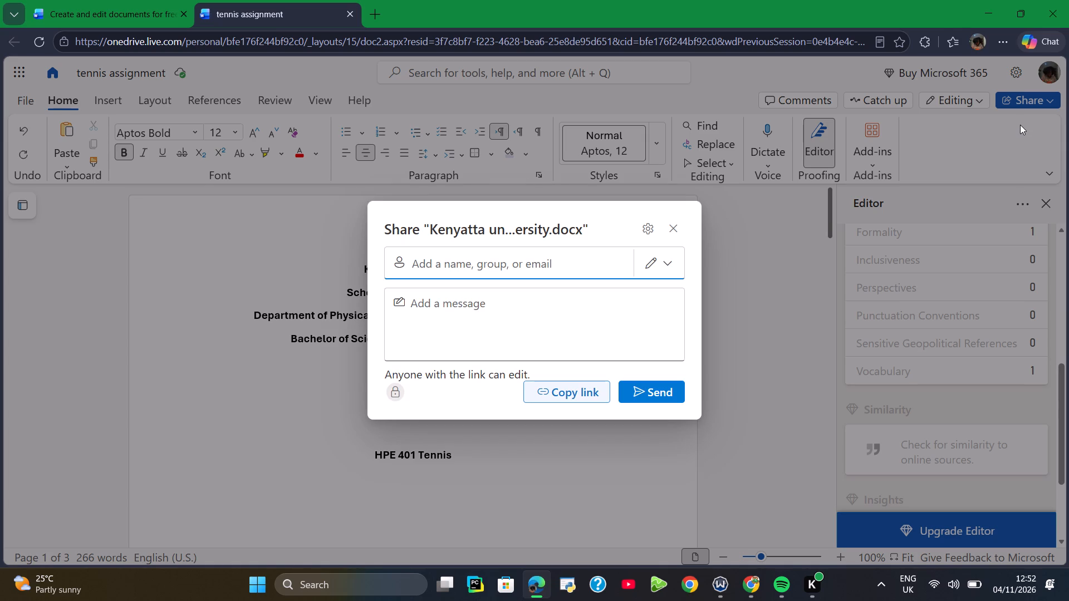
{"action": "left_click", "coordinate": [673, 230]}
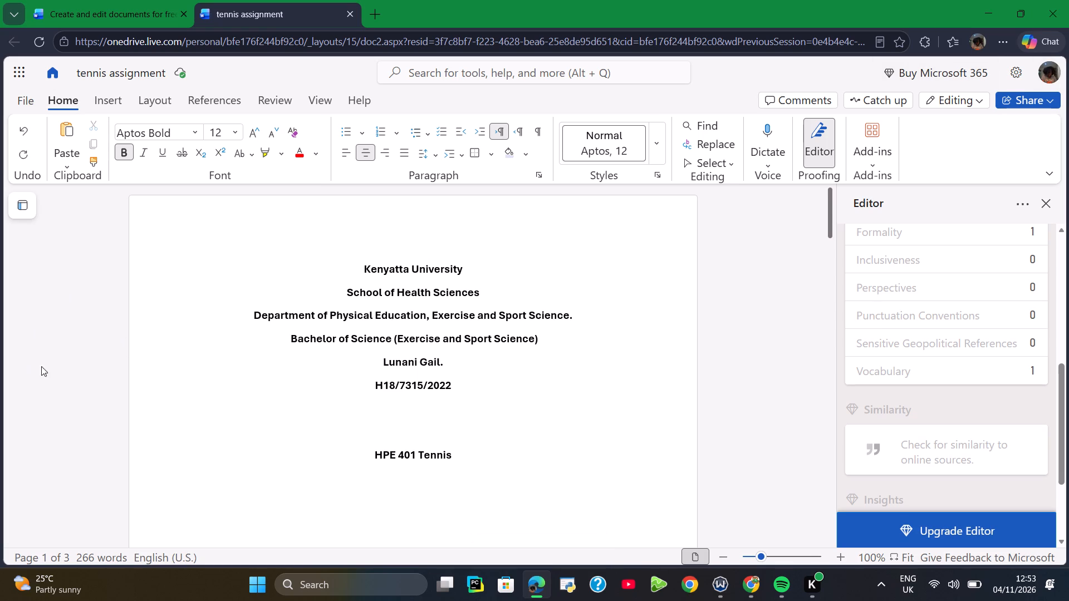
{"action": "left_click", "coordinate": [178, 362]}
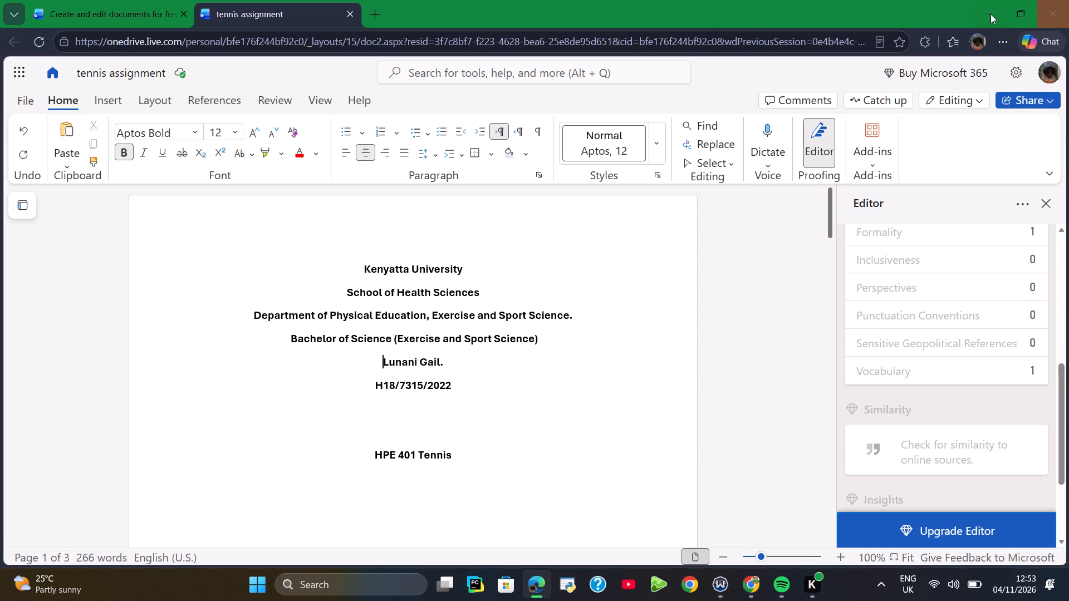